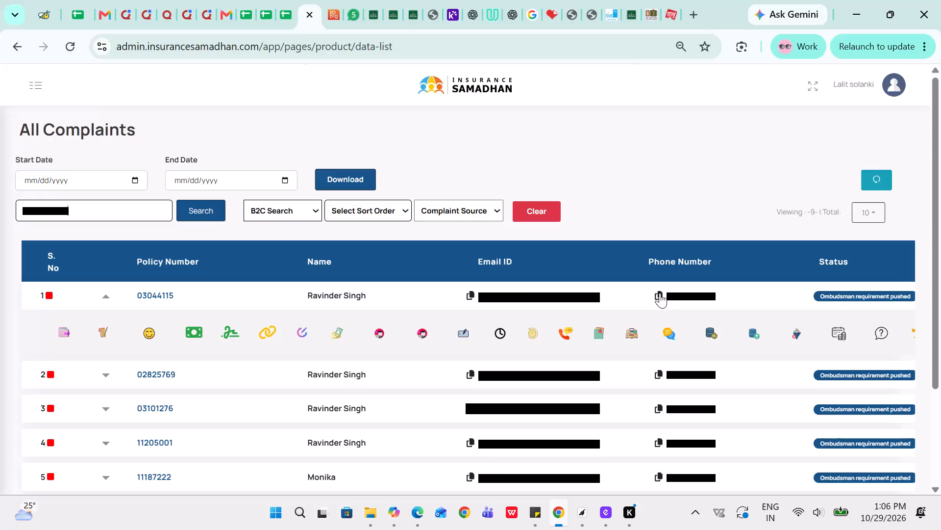
# Examine the missed-call entries and their call remarks in the Oct 28 miss call sheet of Missed call Ombudsman 2026.
pyautogui.click(660, 293)
pyautogui.click(290, 0)
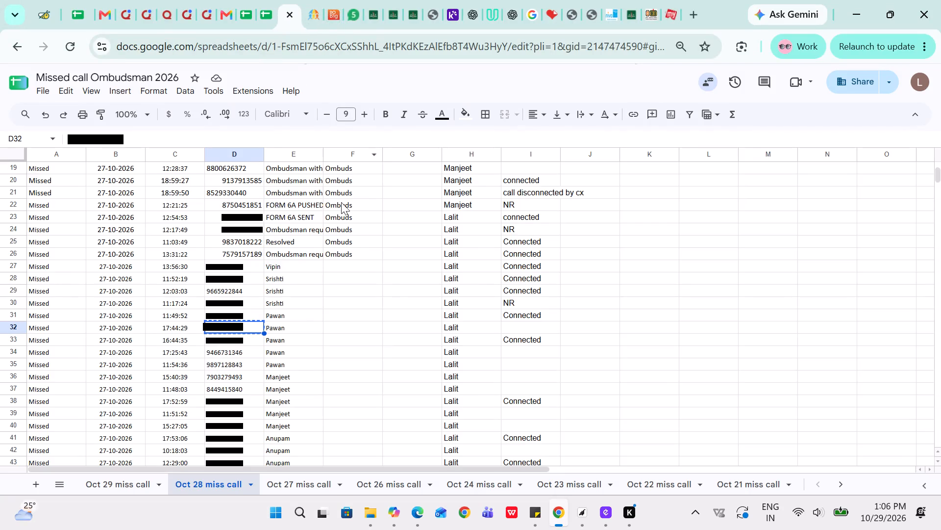
pyautogui.scroll(-1, 449, 180)
pyautogui.scroll(2, 457, 184)
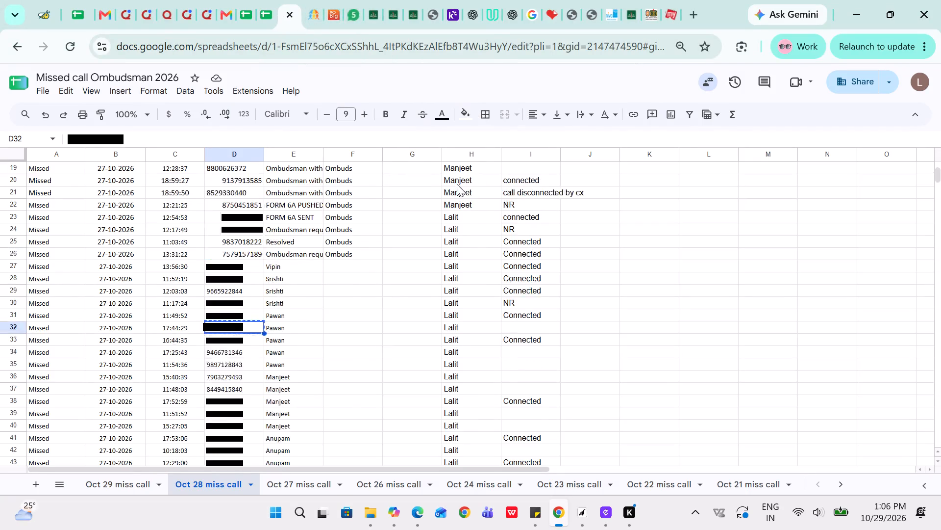
pyautogui.scroll(10, 457, 184)
pyautogui.scroll(-4, 492, 211)
pyautogui.scroll(1, 510, 227)
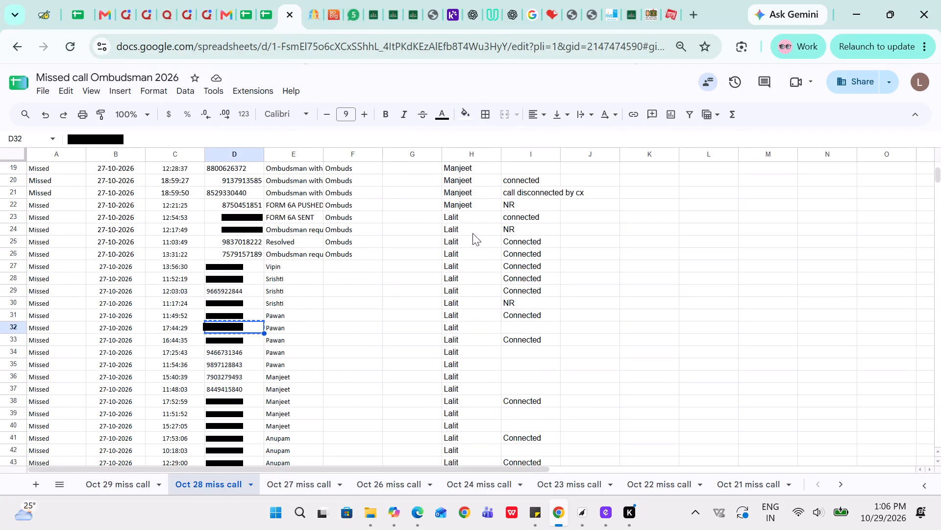
pyautogui.click(315, 0)
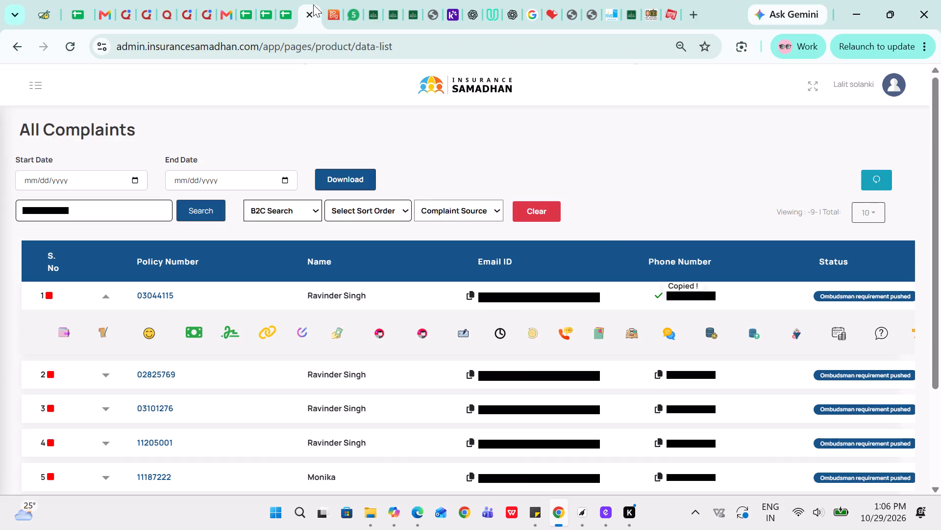
# Copy the phone number of the first listed complaint in All Complaints and call it from the Smartflo dialer.
pyautogui.click(659, 292)
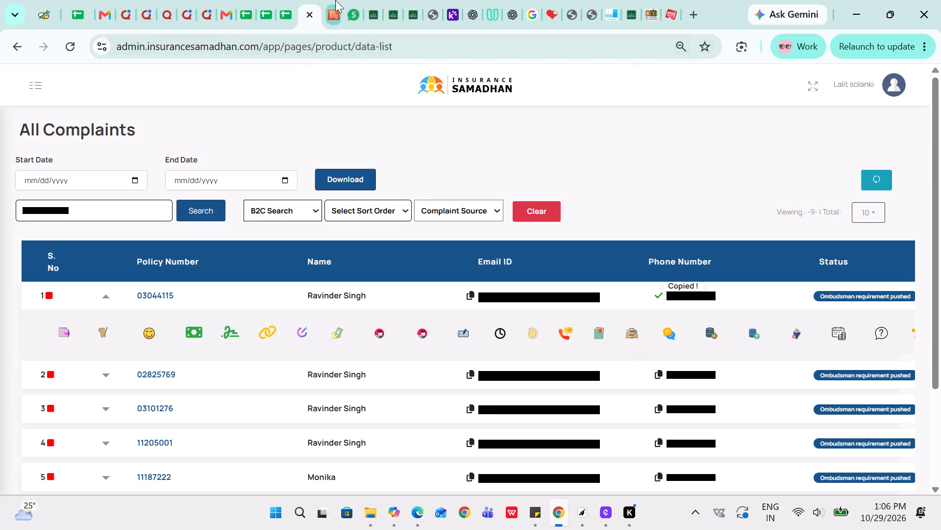
pyautogui.click(336, 0)
pyautogui.click(763, 88)
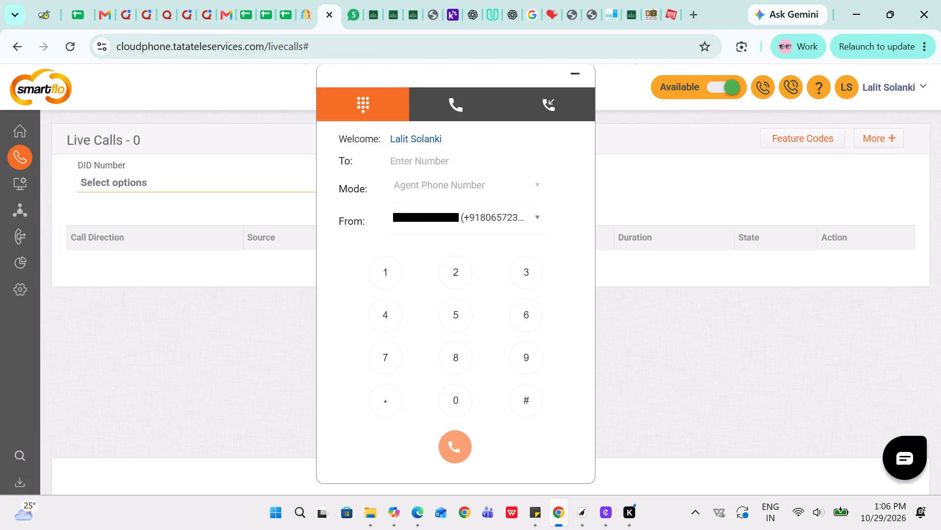
pyautogui.click(410, 153)
pyautogui.click(412, 153)
pyautogui.click(412, 163)
pyautogui.hotkey('ctrl', 'v')
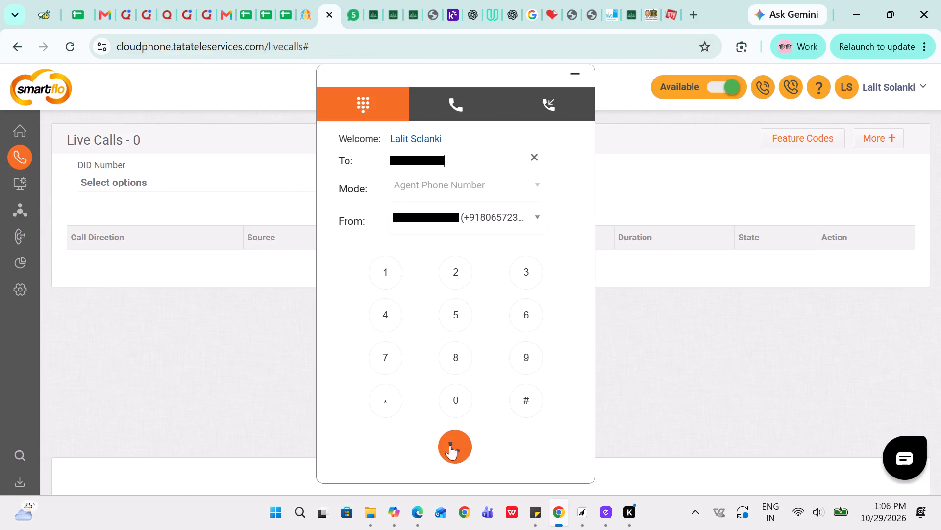
pyautogui.click(455, 461)
pyautogui.click(454, 449)
pyautogui.click(741, 369)
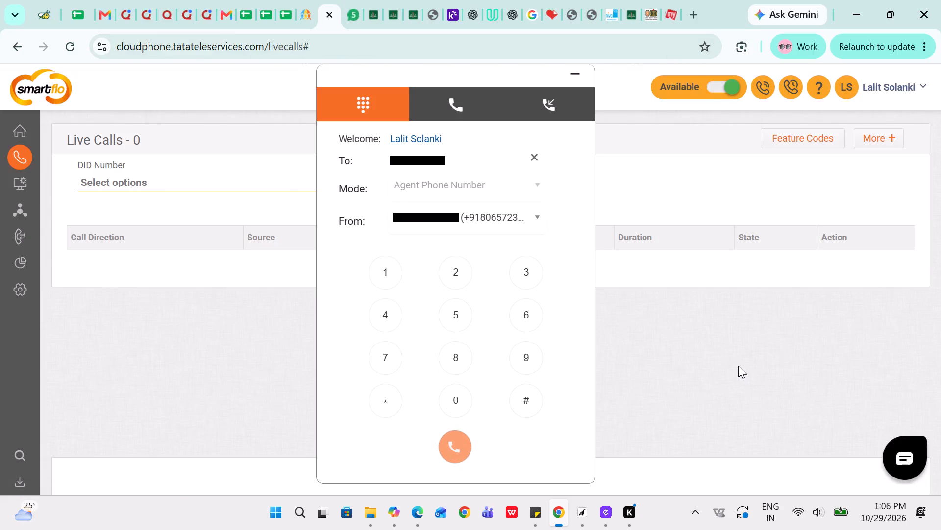
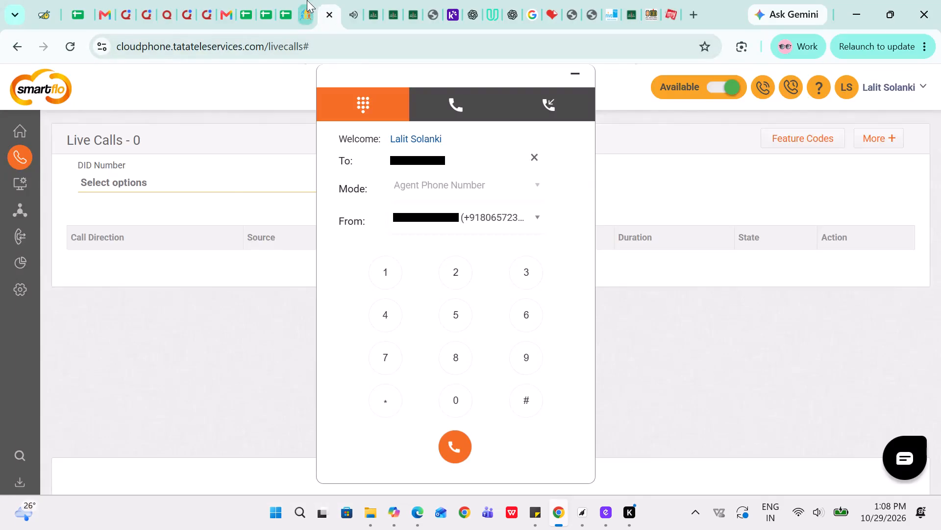
pyautogui.click(307, 0)
pyautogui.click(513, 163)
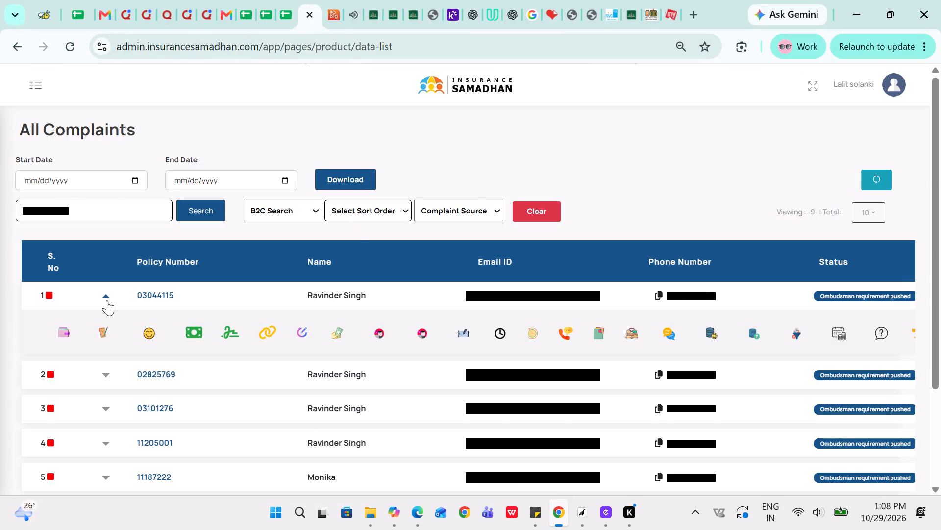
pyautogui.click(104, 300)
pyautogui.click(619, 152)
# Examine the customer's full list of complaints in All Complaints, including their policy numbers and statuses.
pyautogui.scroll(4, 468, 313)
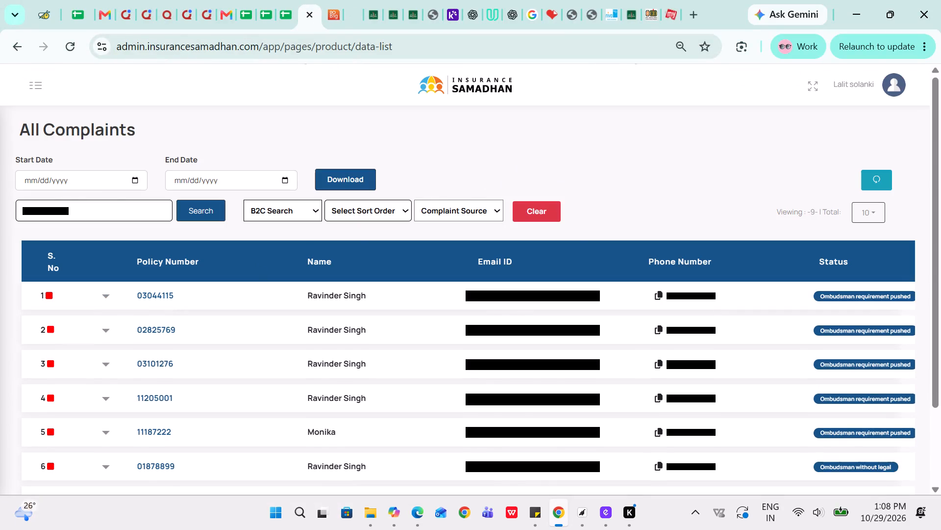
pyautogui.scroll(2, 488, 310)
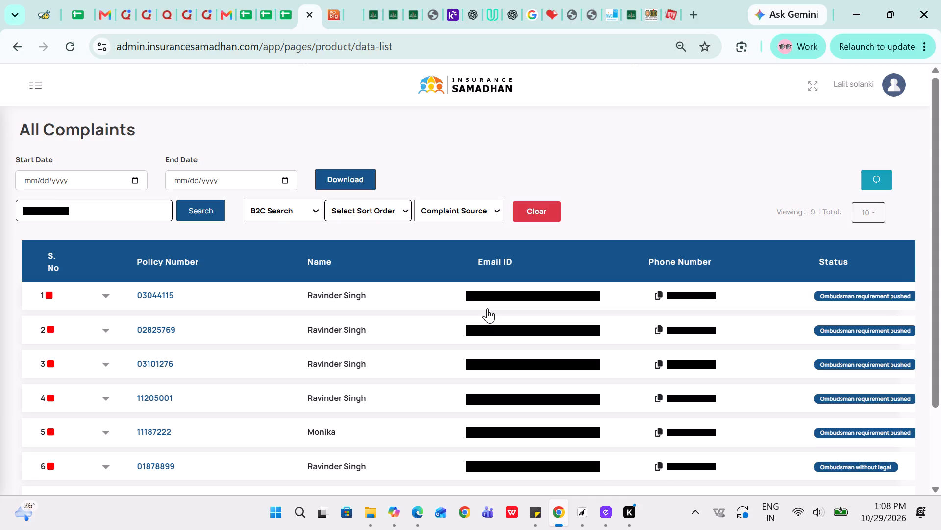
pyautogui.scroll(-5, 451, 335)
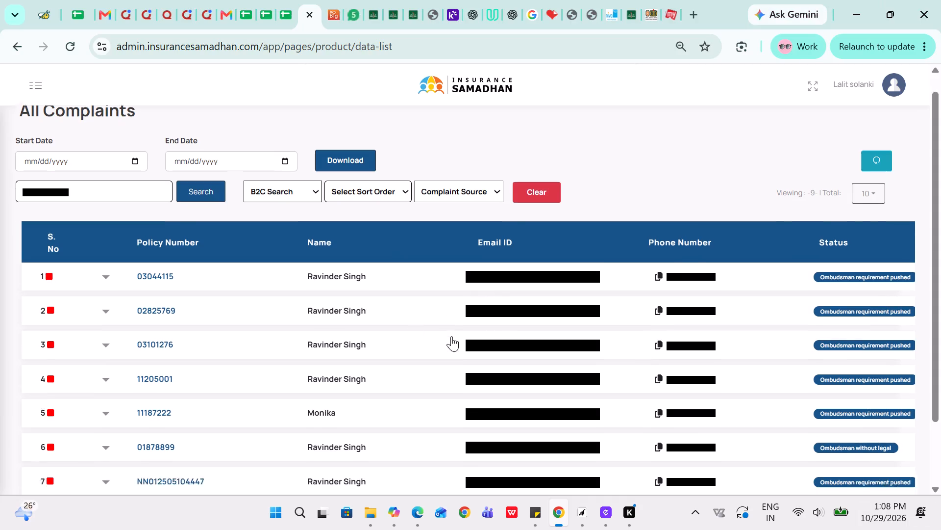
pyautogui.scroll(-6, 481, 340)
pyautogui.scroll(1, 488, 348)
pyautogui.scroll(-2, 489, 349)
pyautogui.scroll(13, 565, 355)
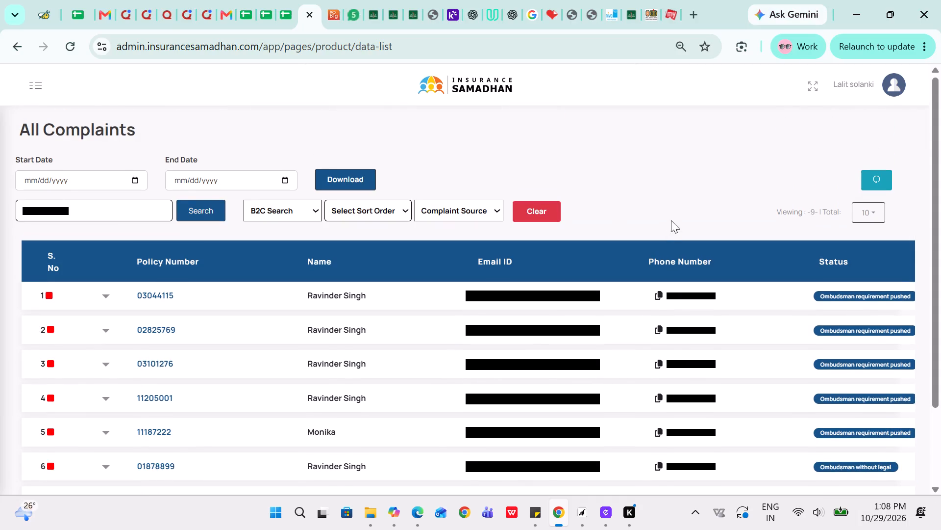
pyautogui.click(675, 199)
pyautogui.click(653, 173)
pyautogui.scroll(-11, 606, 295)
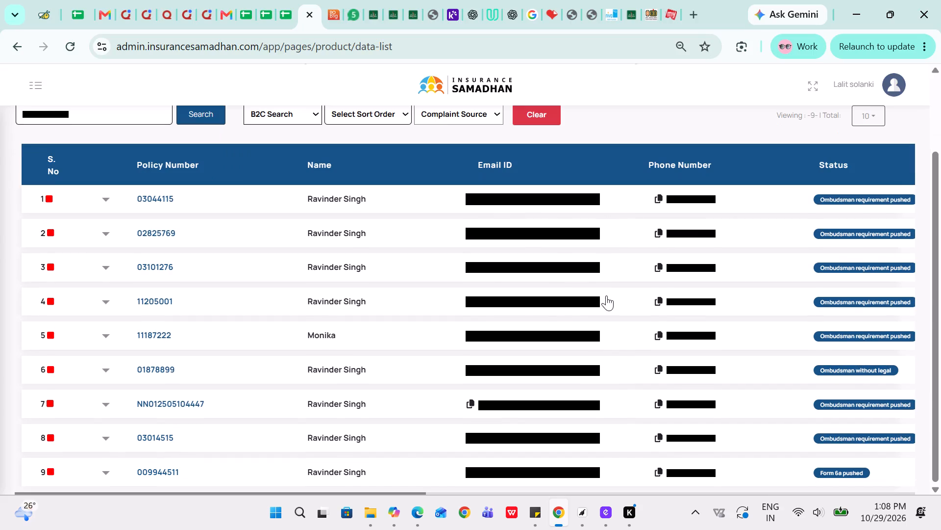
pyautogui.scroll(-5, 606, 295)
pyautogui.scroll(-9, 596, 352)
pyautogui.scroll(1, 625, 358)
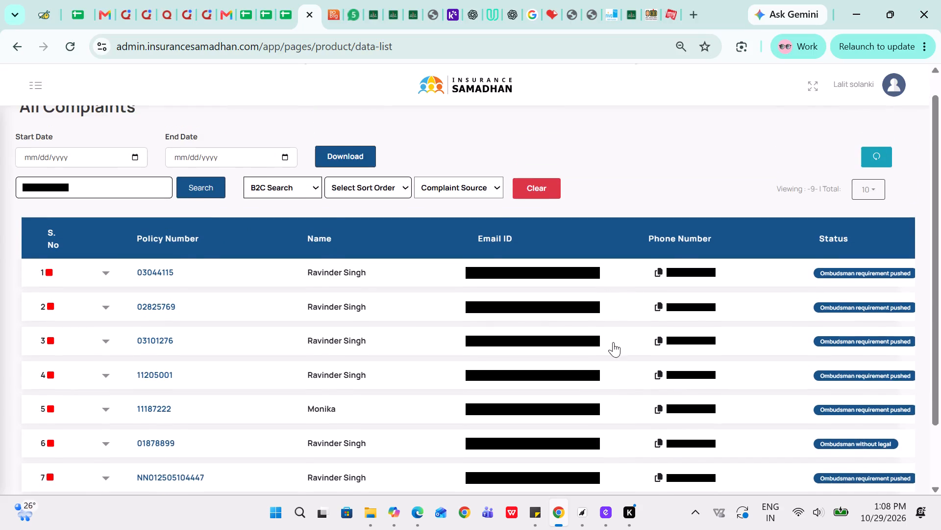
pyautogui.scroll(7, 613, 342)
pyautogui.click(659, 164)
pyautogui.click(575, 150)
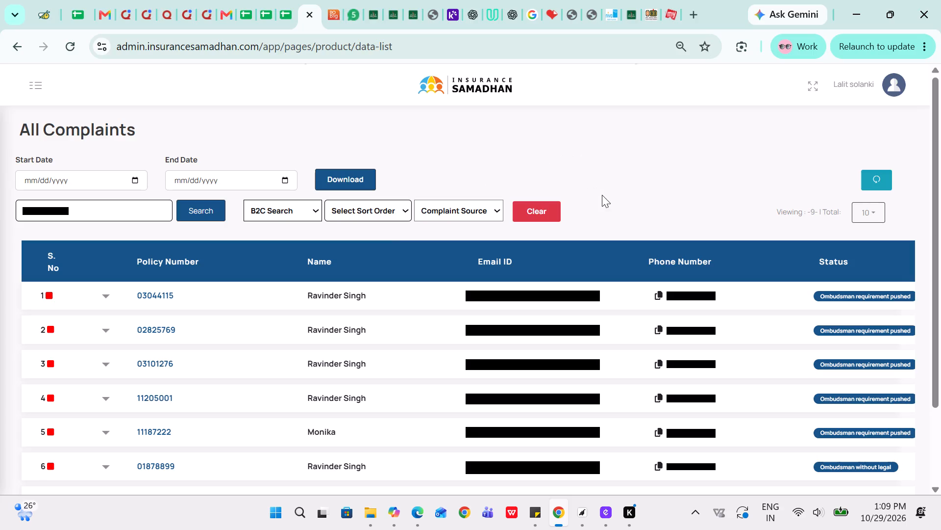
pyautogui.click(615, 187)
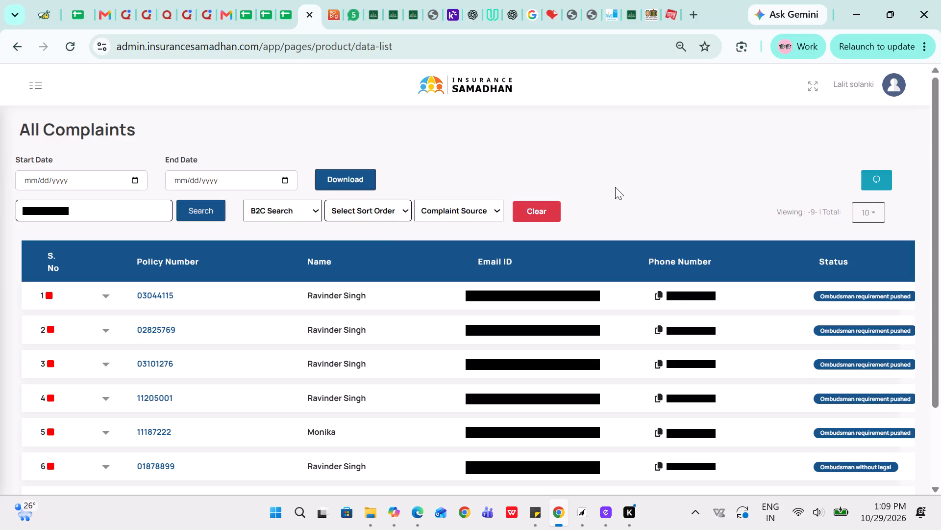
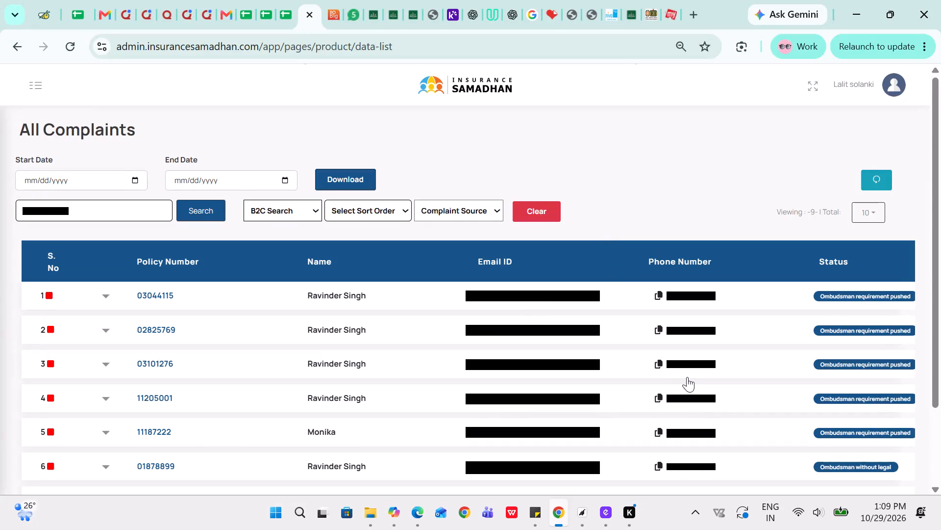
# Copy the customer's phone number from the first complaint in the All Complaints list.
pyautogui.click(662, 290)
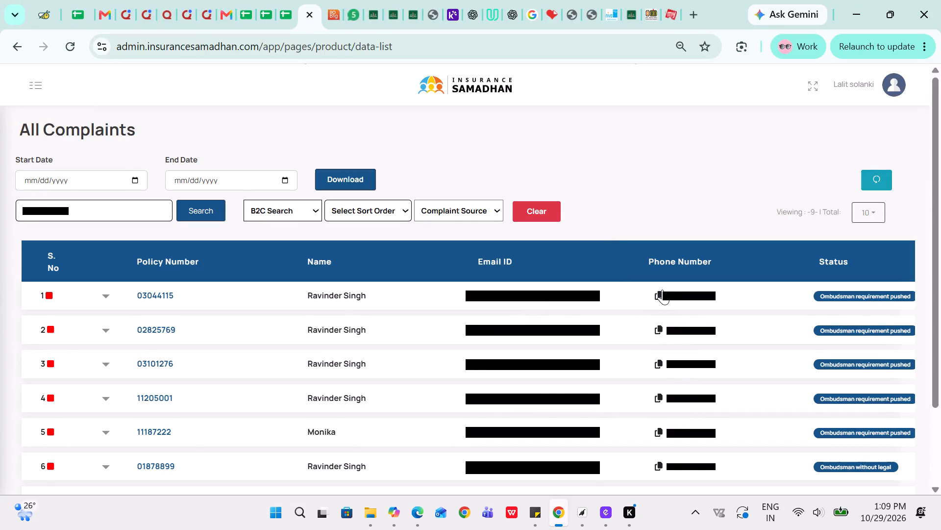
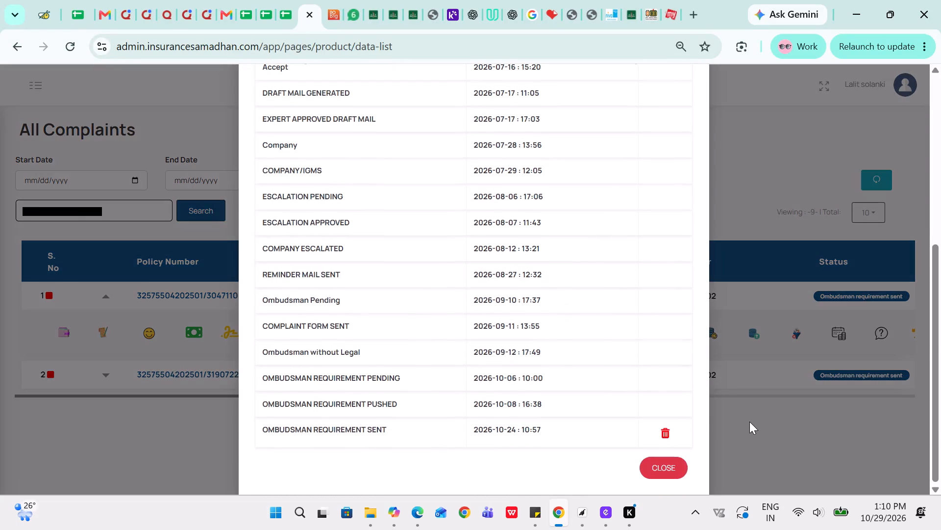
# Open the first complaint's record and review its Ombudsman requirement, courier and hearing details.
pyautogui.click(199, 291)
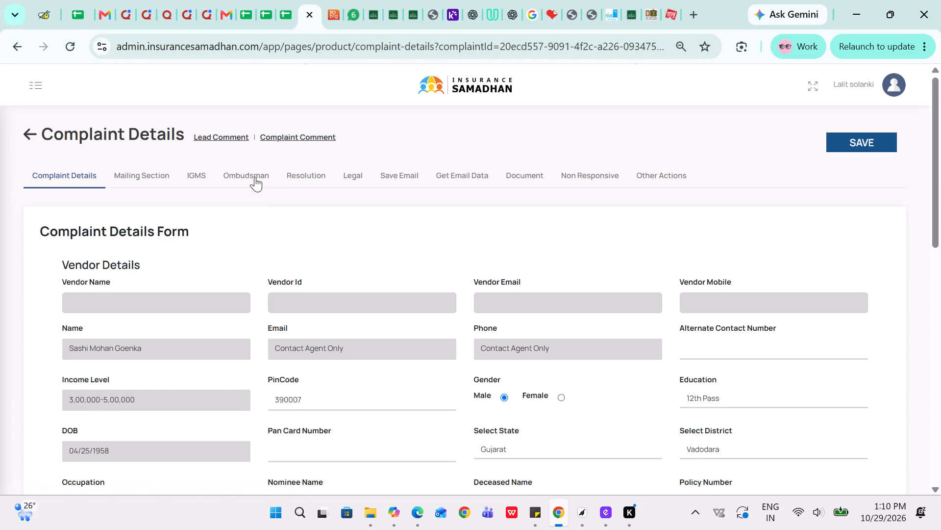
pyautogui.click(255, 177)
pyautogui.scroll(-9, 376, 264)
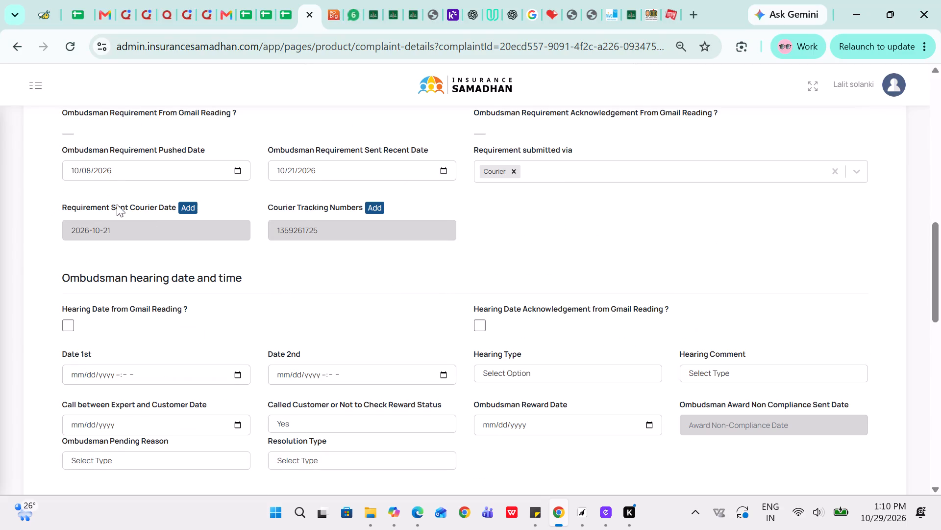
pyautogui.scroll(12, 276, 243)
# Copy the customer's phone number from the Complaint Details Form and call it with the Smartflo dialer.
pyautogui.click(63, 172)
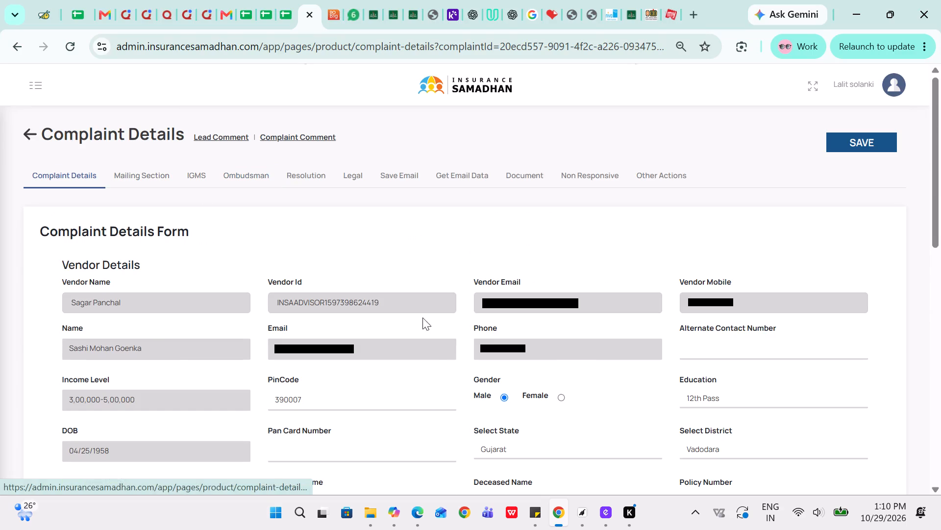
pyautogui.moveTo(575, 350); pyautogui.dragTo(418, 348)
pyautogui.hotkey('ctrl', 'c')
pyautogui.hotkey('ctrl', 'c')
pyautogui.hotkey('ctrl', 'c')
pyautogui.keyDown('ctrl'); pyautogui.click(337, 0); pyautogui.keyUp('ctrl')
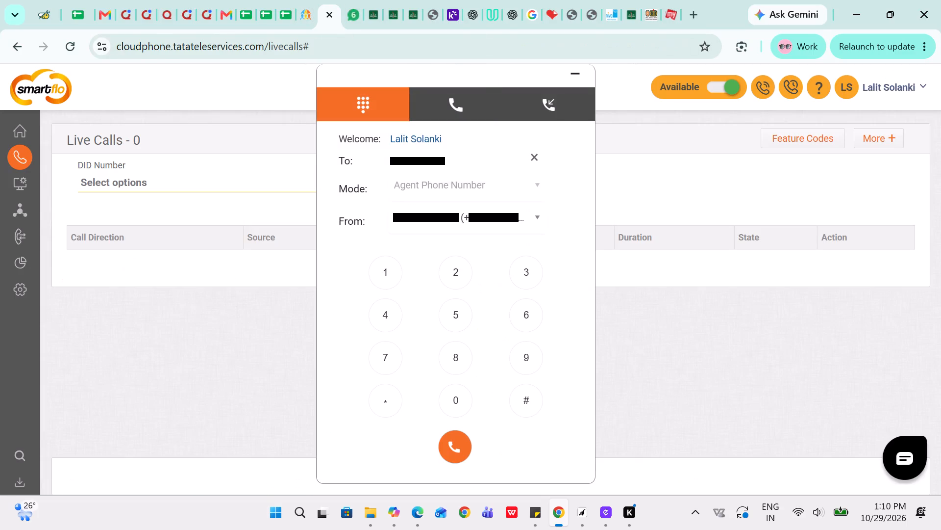
pyautogui.doubleClick(414, 162)
pyautogui.hotkey('ctrl', 'v')
pyautogui.click(460, 443)
pyautogui.click(706, 381)
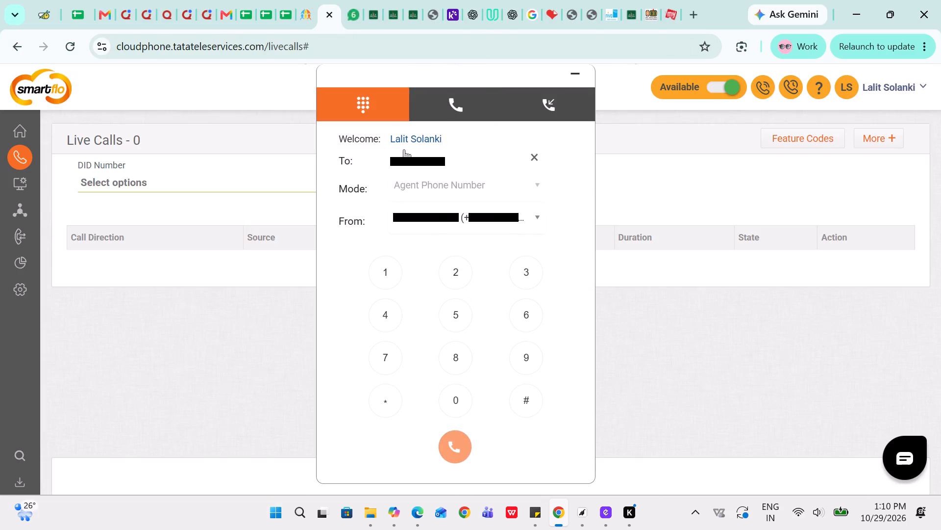
# Copy the Vendor Mobile number from the complaint record, call it with the Smartflo dialer, and return to the record.
pyautogui.click(306, 0)
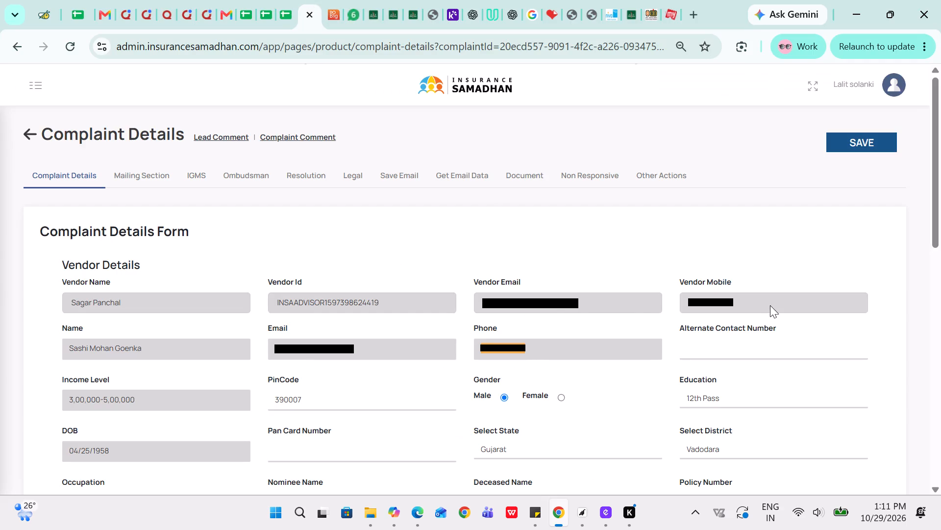
pyautogui.moveTo(770, 304); pyautogui.dragTo(553, 304)
pyautogui.hotkey('ctrl', 'c')
pyautogui.hotkey('ctrl', 'c')
pyautogui.hotkey('ctrl', 'c')
pyautogui.hotkey('ctrl', 'c')
pyautogui.click(333, 0)
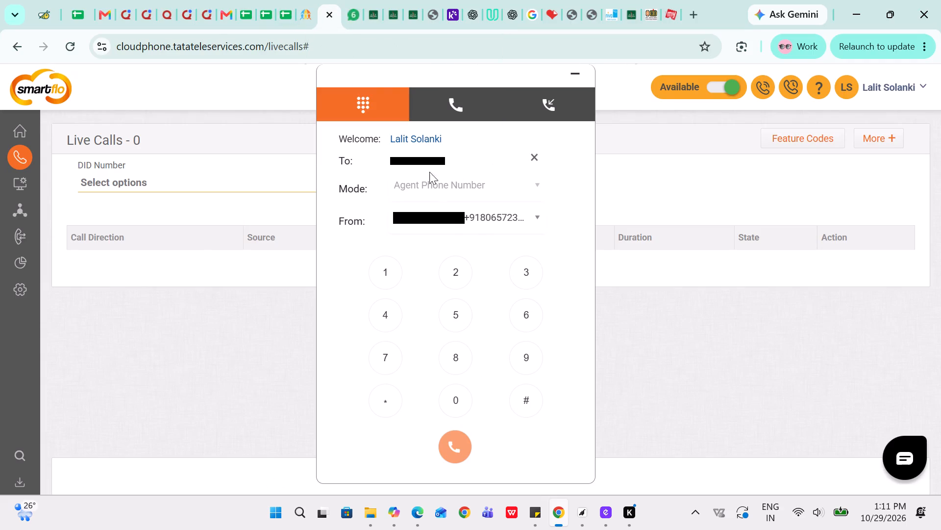
pyautogui.doubleClick(426, 155)
pyautogui.hotkey('ctrl', 'v')
pyautogui.click(455, 441)
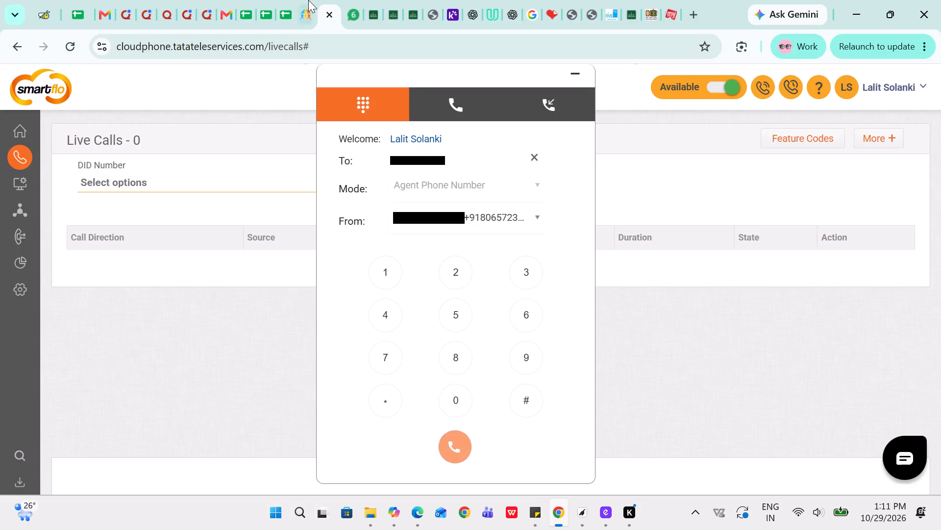
pyautogui.click(307, 0)
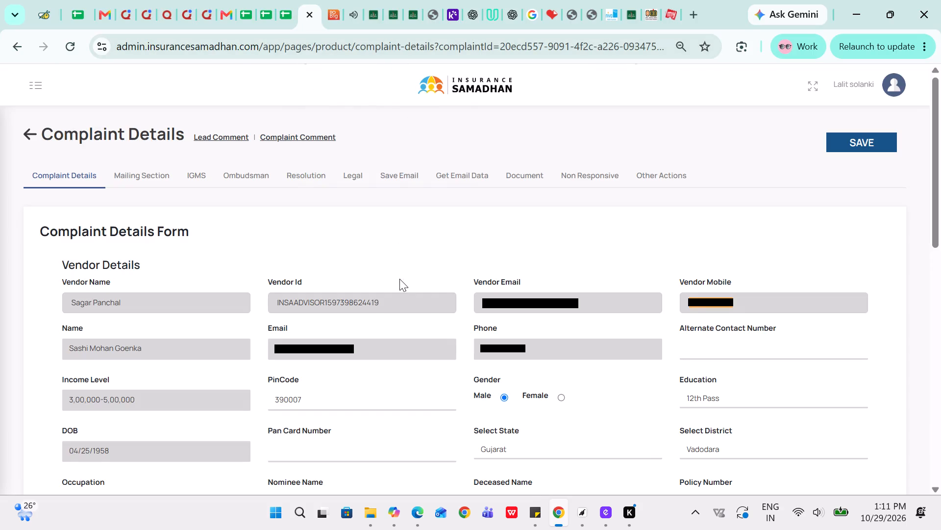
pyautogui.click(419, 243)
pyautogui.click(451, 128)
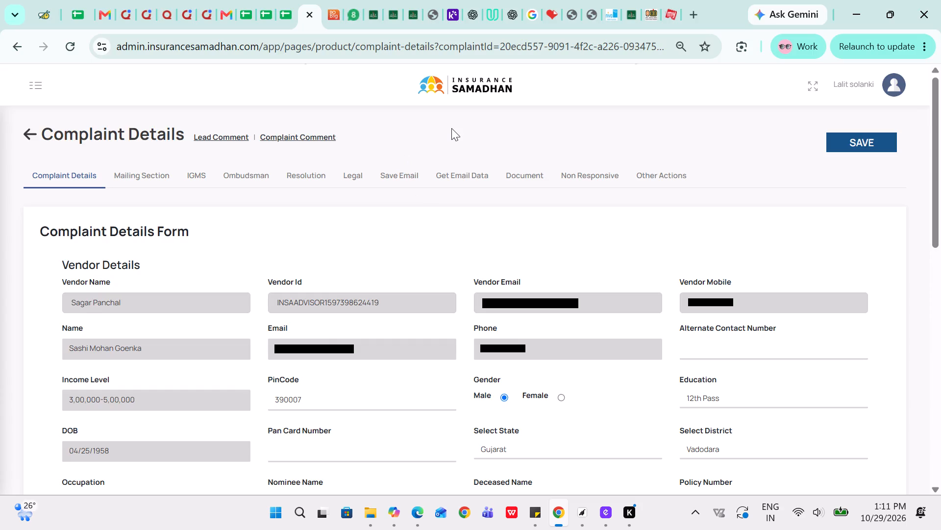
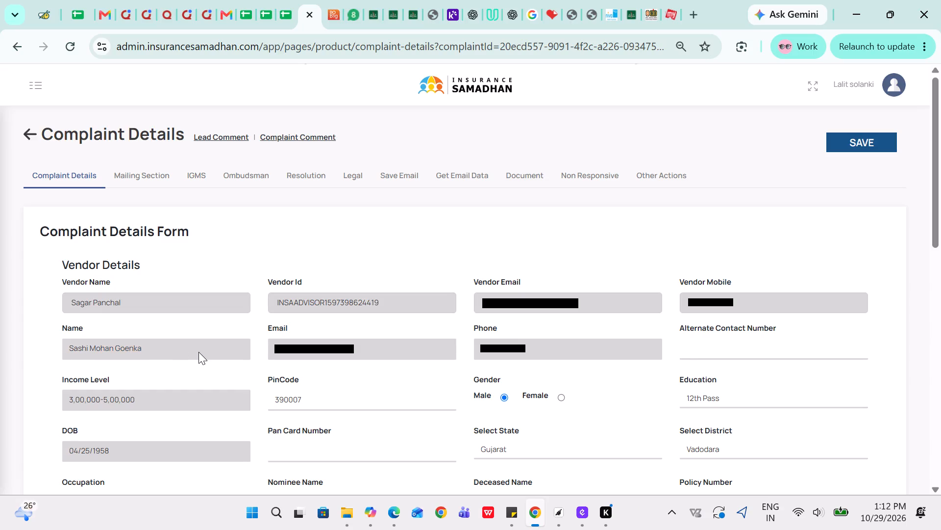
# Review the customer's name, email and phone fields in the Complaint Details Form.
pyautogui.moveTo(410, 352); pyautogui.dragTo(221, 347)
pyautogui.click(325, 341)
pyautogui.moveTo(553, 350); pyautogui.dragTo(438, 351)
pyautogui.moveTo(420, 352); pyautogui.dragTo(272, 351)
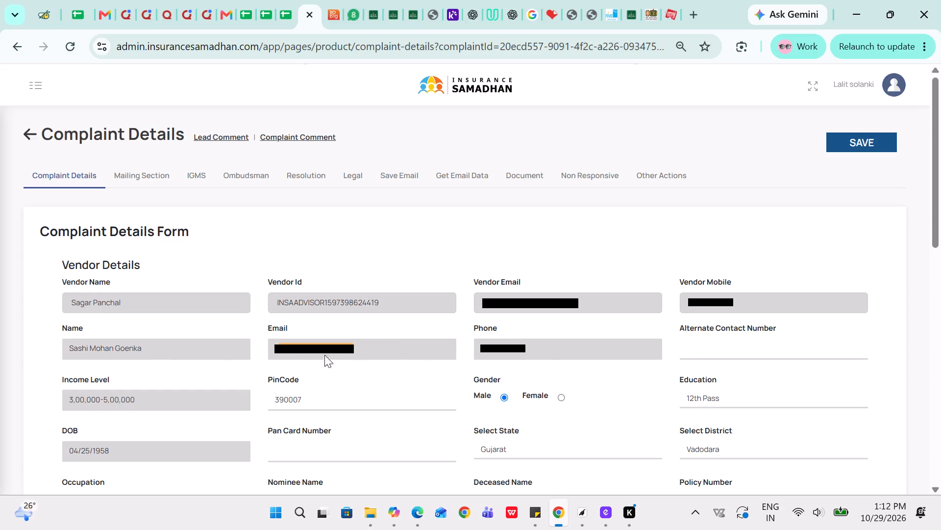
pyautogui.click(394, 356)
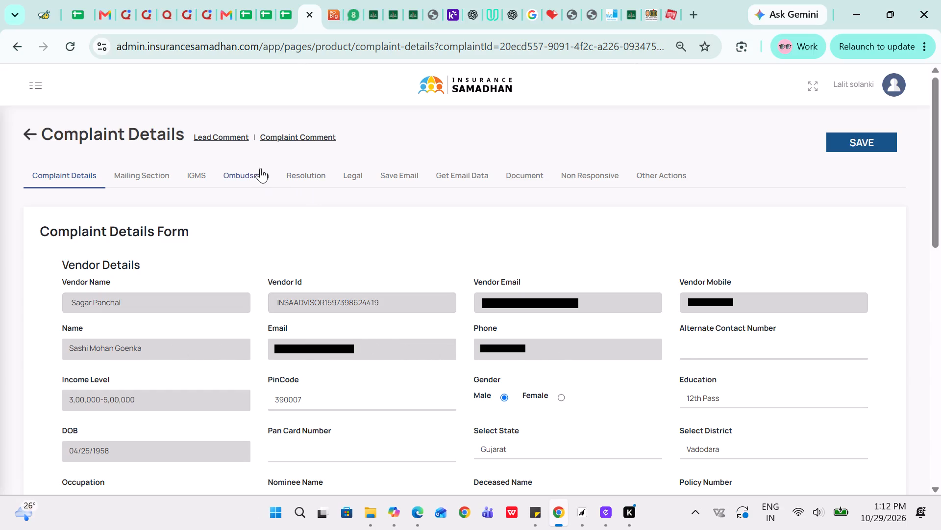
# Examine the requirement's sent courier date and courier tracking number in the complaint's Ombudsman Requirement Section.
pyautogui.click(259, 176)
pyautogui.scroll(-6, 389, 284)
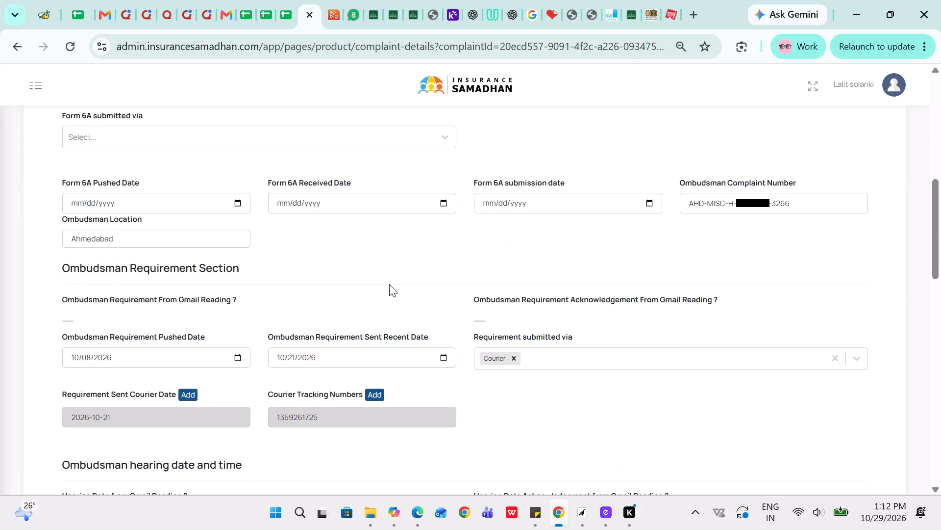
pyautogui.moveTo(353, 414); pyautogui.dragTo(186, 414)
pyautogui.click(355, 409)
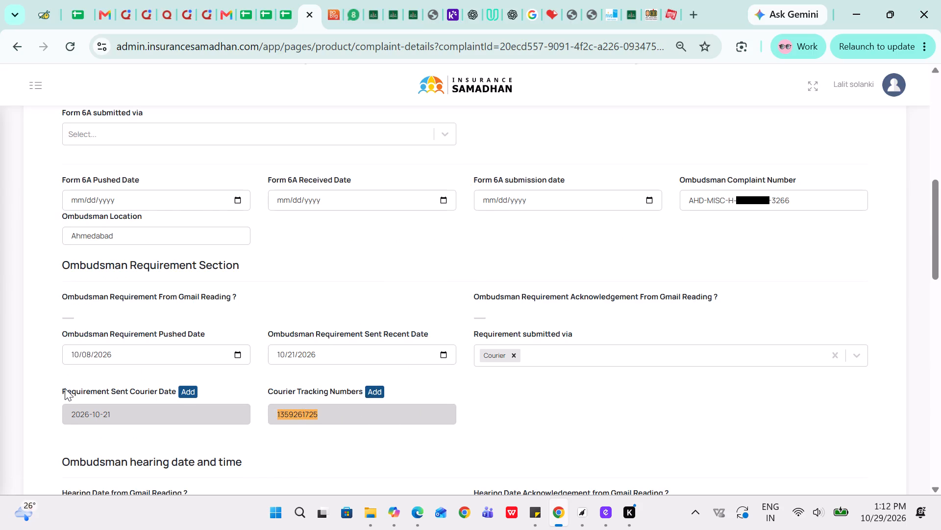
pyautogui.moveTo(59, 388); pyautogui.dragTo(247, 402)
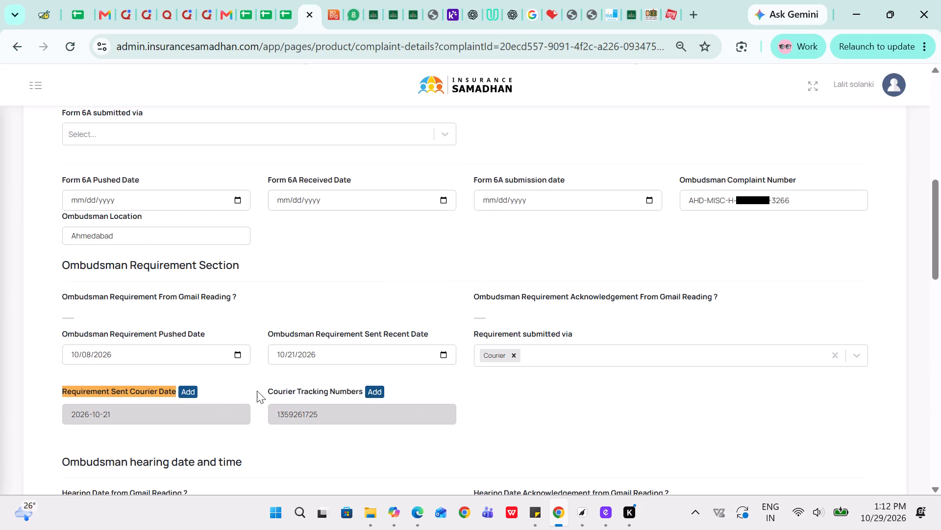
pyautogui.moveTo(269, 391); pyautogui.dragTo(361, 402)
pyautogui.click(493, 411)
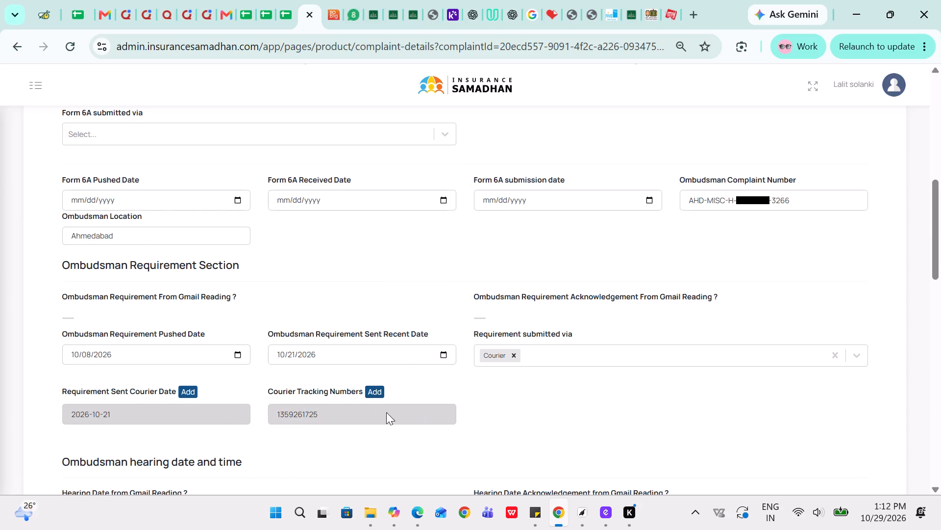
pyautogui.moveTo(381, 411); pyautogui.dragTo(254, 418)
pyautogui.moveTo(263, 390); pyautogui.dragTo(349, 390)
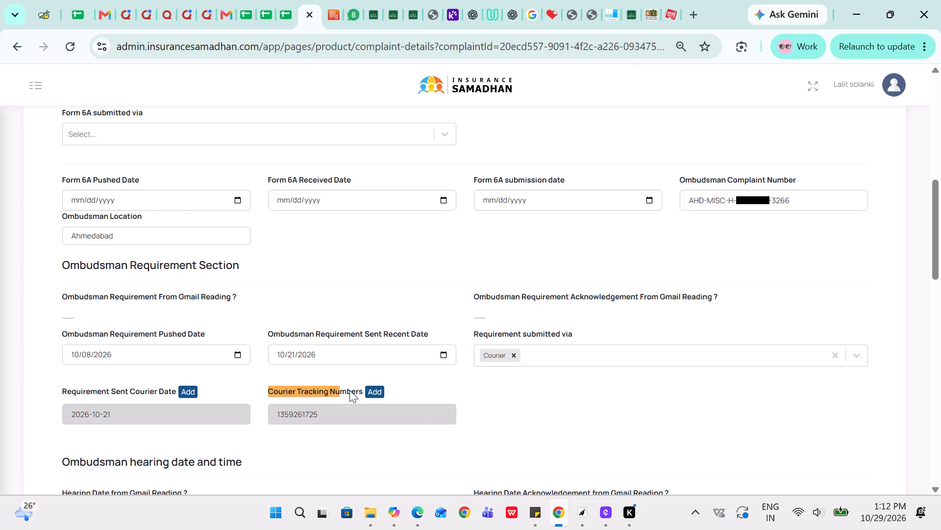
pyautogui.click(458, 400)
pyautogui.moveTo(331, 416); pyautogui.dragTo(271, 420)
pyautogui.moveTo(127, 411); pyautogui.dragTo(0, 411)
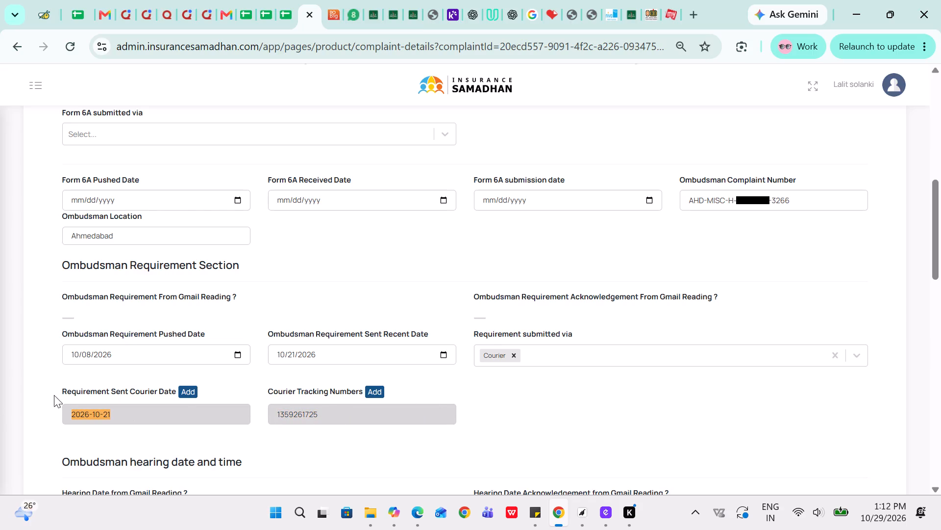
pyautogui.moveTo(51, 394); pyautogui.dragTo(180, 394)
pyautogui.moveTo(267, 395); pyautogui.dragTo(405, 409)
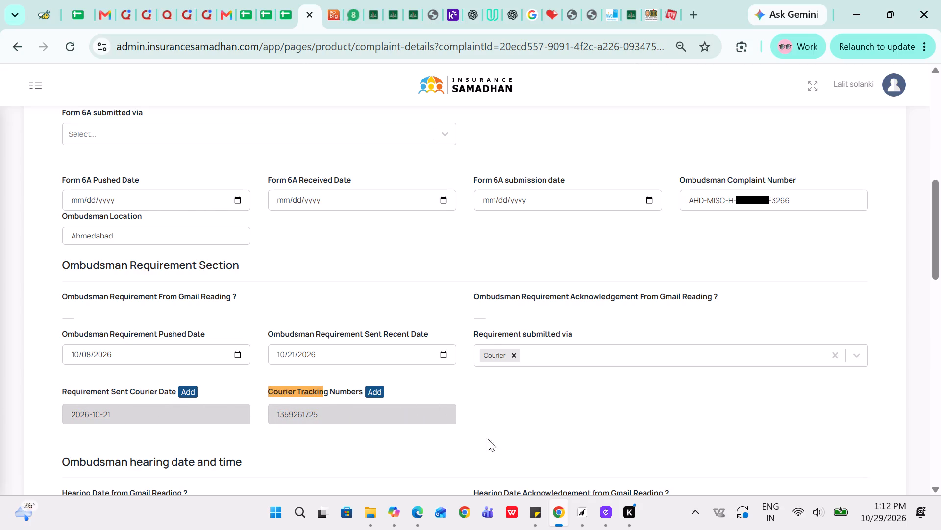
pyautogui.click(554, 443)
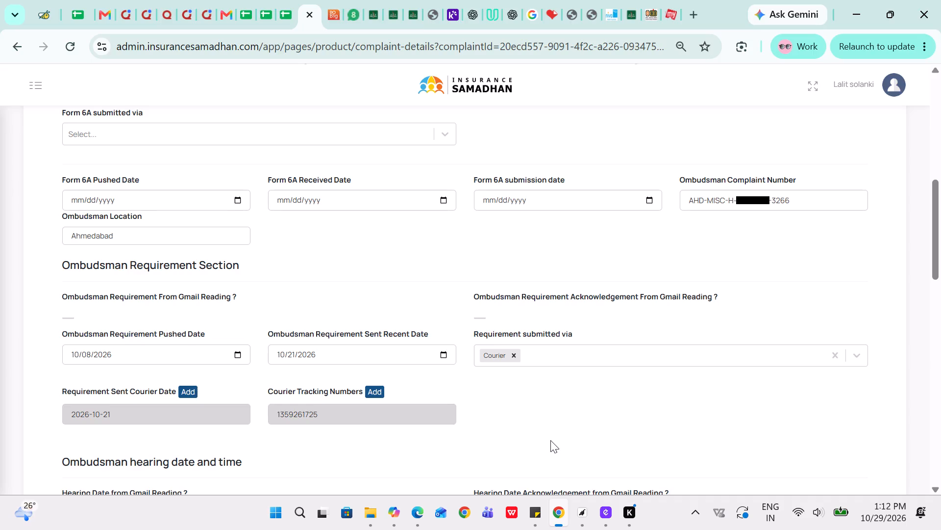
# Check the complaint form's courier date and tracking number at the start of the Ombudsman Section.
pyautogui.scroll(10, 550, 440)
pyautogui.click(653, 283)
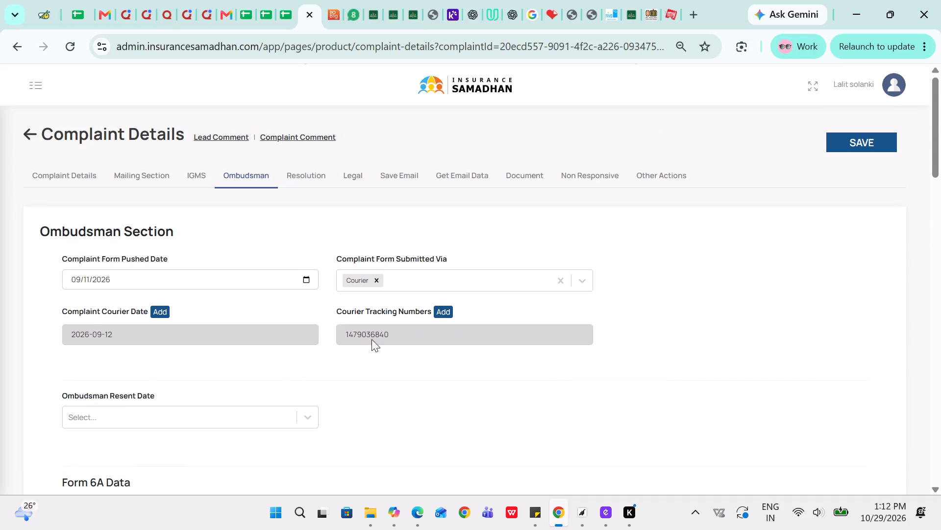
pyautogui.moveTo(410, 335); pyautogui.dragTo(291, 331)
pyautogui.moveTo(174, 333); pyautogui.dragTo(25, 333)
pyautogui.click(329, 222)
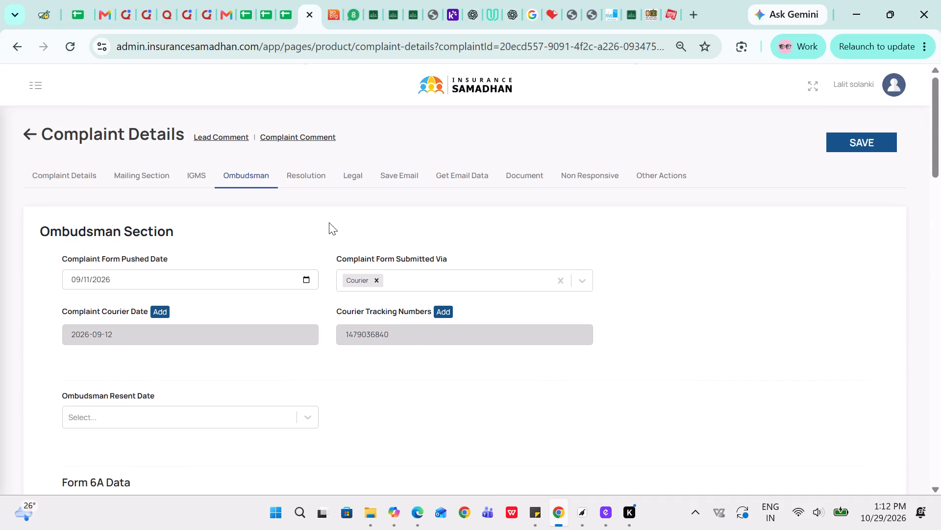
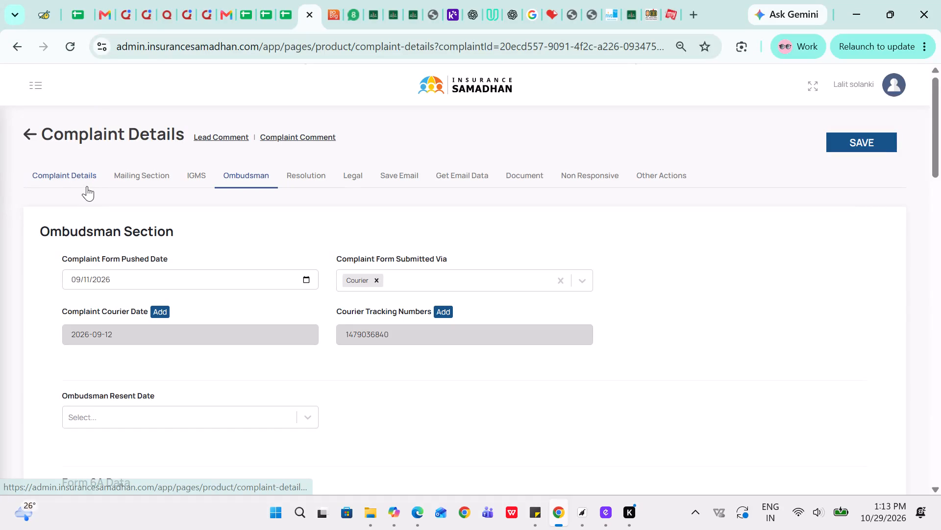
# Cross-check the customer details in the Complaint Details Form against the Ombudsman Section's courier tracking number, and return to the form.
pyautogui.click(86, 178)
pyautogui.scroll(-2, 531, 407)
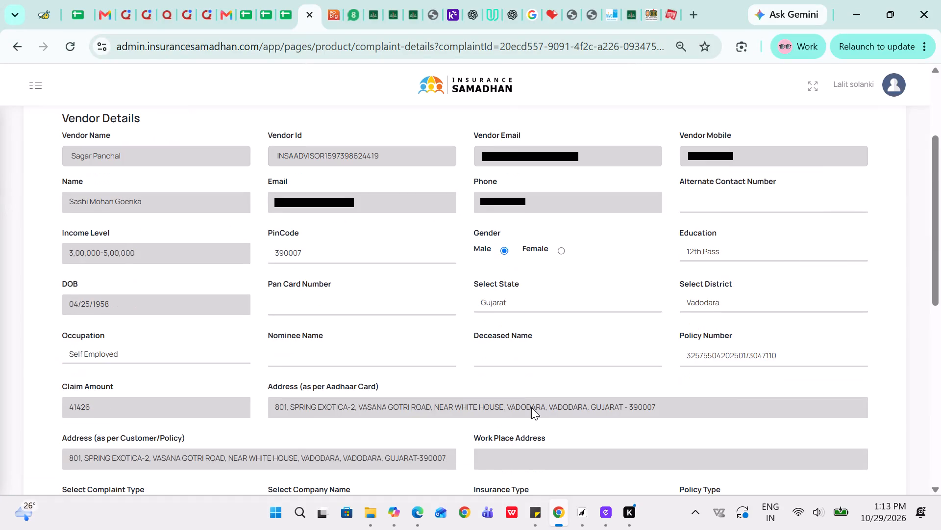
pyautogui.scroll(5, 357, 353)
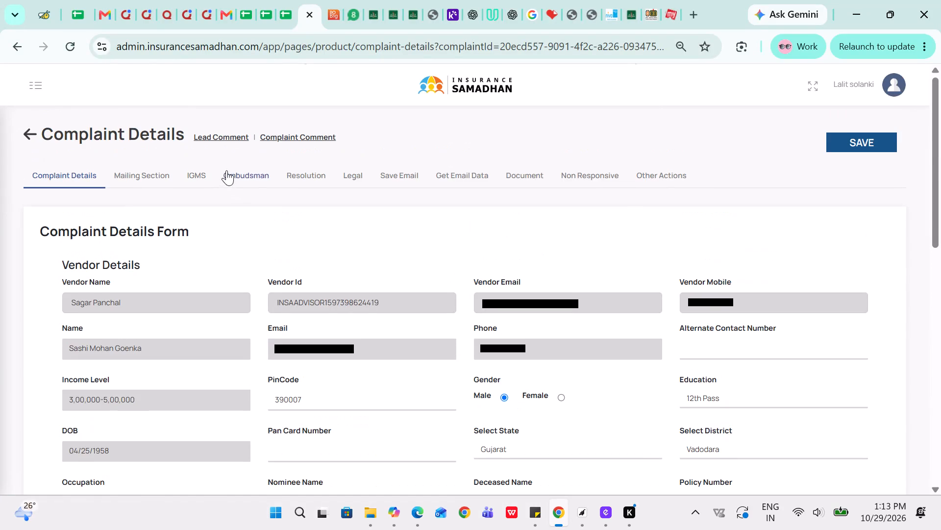
pyautogui.click(251, 179)
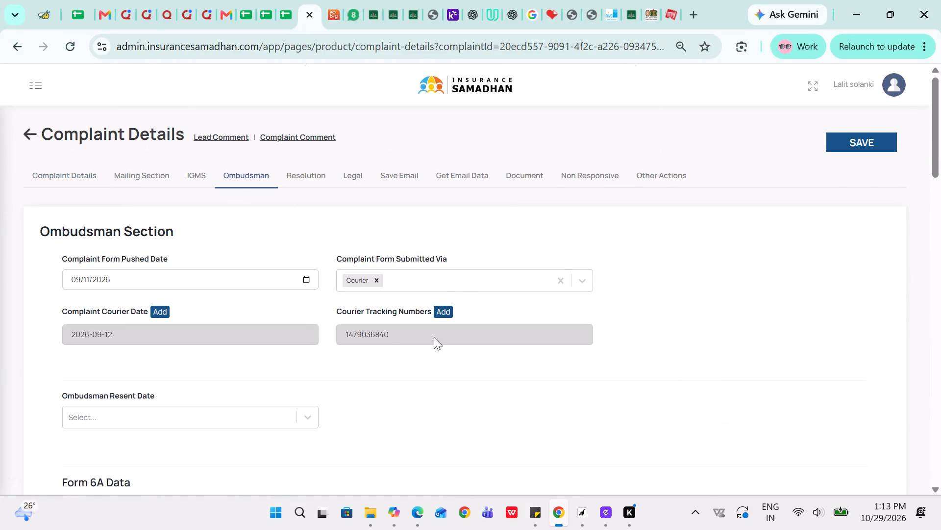
pyautogui.moveTo(430, 337); pyautogui.dragTo(292, 324)
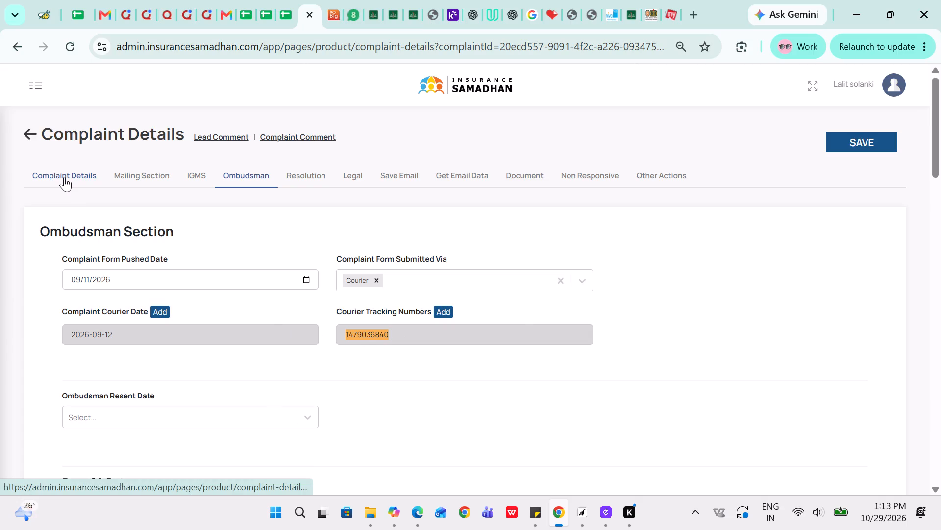
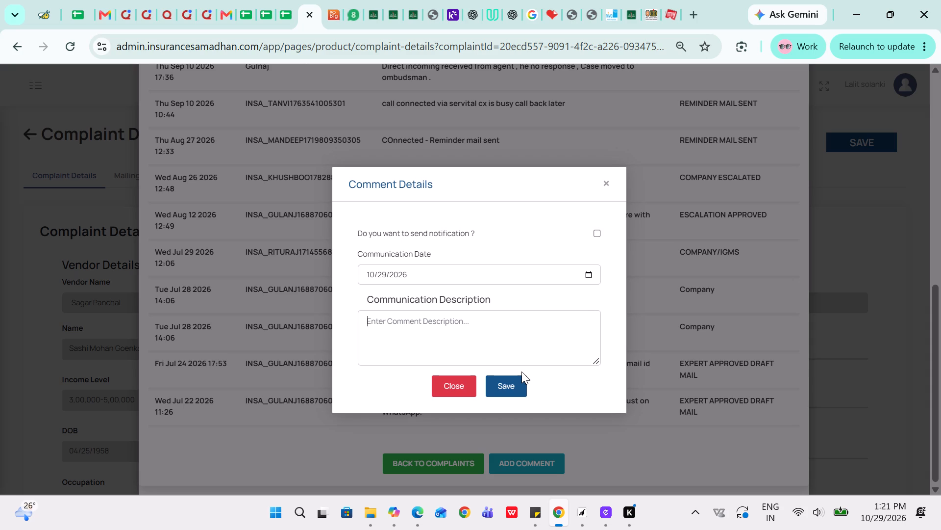
# Enter "Wait for 6a" as the communication description of the new comment on the complaint.
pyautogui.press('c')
pyautogui.press('BackSpace')
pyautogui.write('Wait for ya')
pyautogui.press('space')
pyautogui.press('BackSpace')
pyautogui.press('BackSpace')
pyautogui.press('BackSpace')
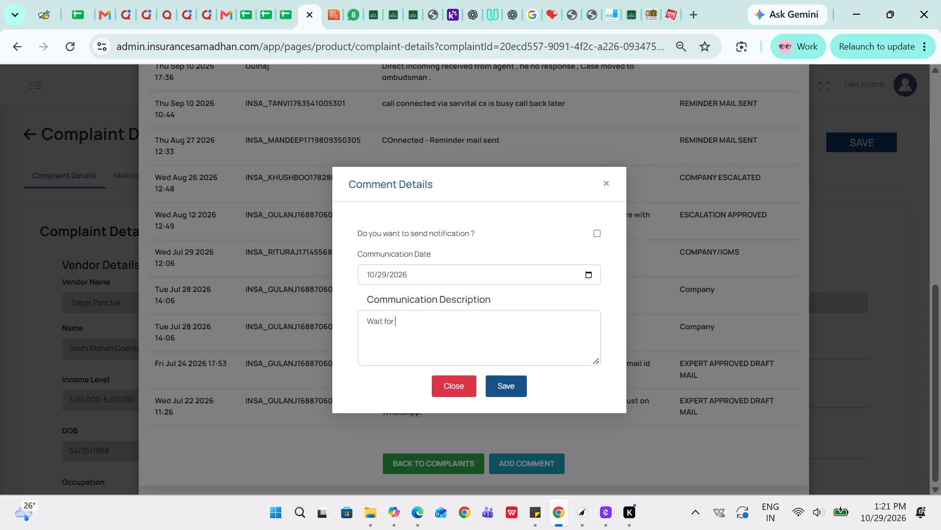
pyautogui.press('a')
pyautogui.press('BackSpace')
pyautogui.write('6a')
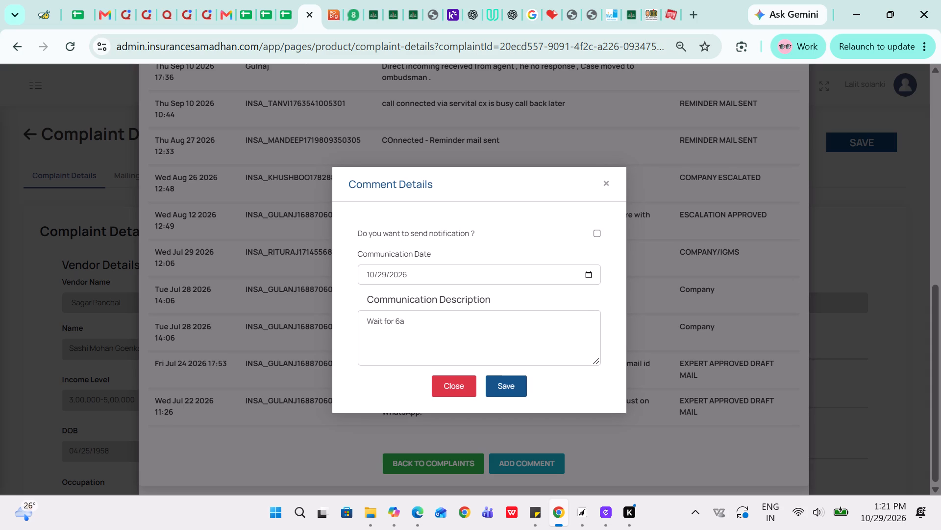
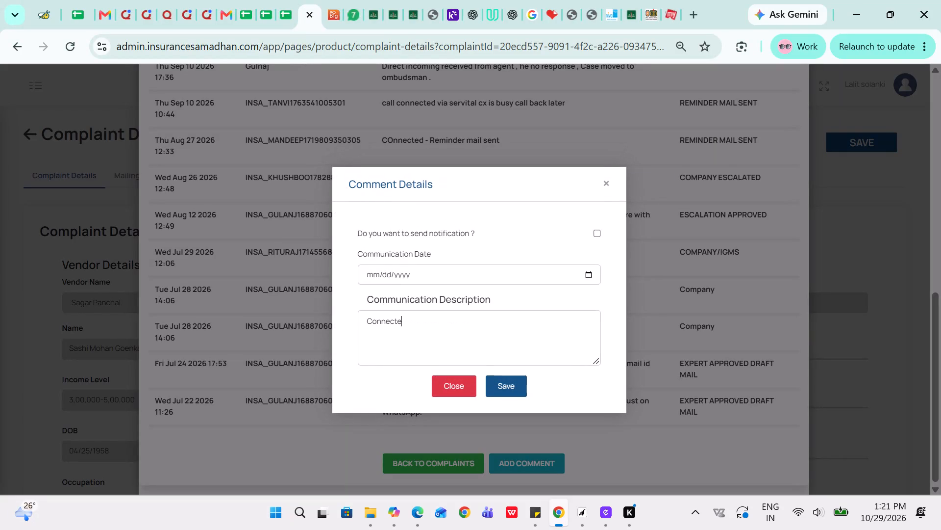
# Complete the new comment's communication description so it reads "Connected with Agent // wait for 6a".
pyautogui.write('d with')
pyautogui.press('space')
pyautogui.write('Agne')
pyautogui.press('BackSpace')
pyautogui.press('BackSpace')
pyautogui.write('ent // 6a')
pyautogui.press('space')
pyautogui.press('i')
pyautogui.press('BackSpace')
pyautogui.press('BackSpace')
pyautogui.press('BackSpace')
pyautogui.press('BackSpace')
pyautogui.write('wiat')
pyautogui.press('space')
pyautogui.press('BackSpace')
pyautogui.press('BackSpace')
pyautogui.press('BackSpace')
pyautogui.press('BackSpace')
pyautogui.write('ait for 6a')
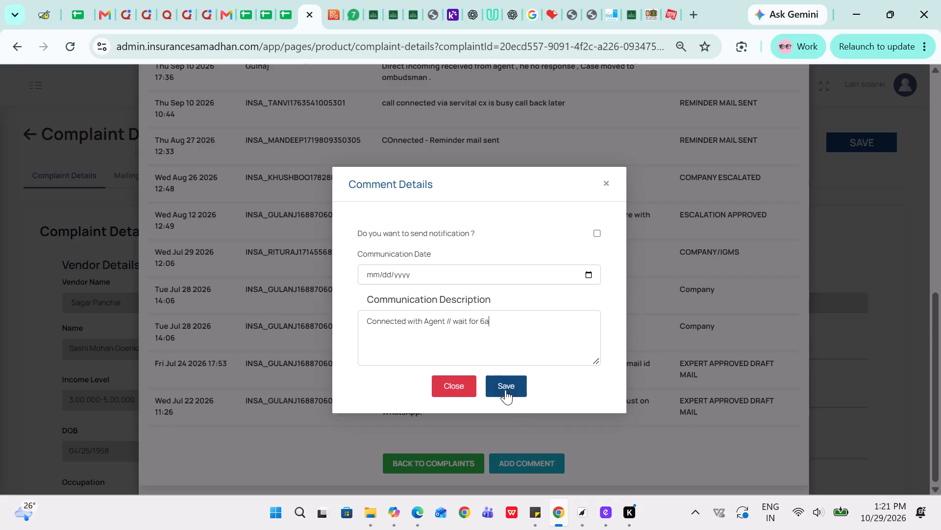
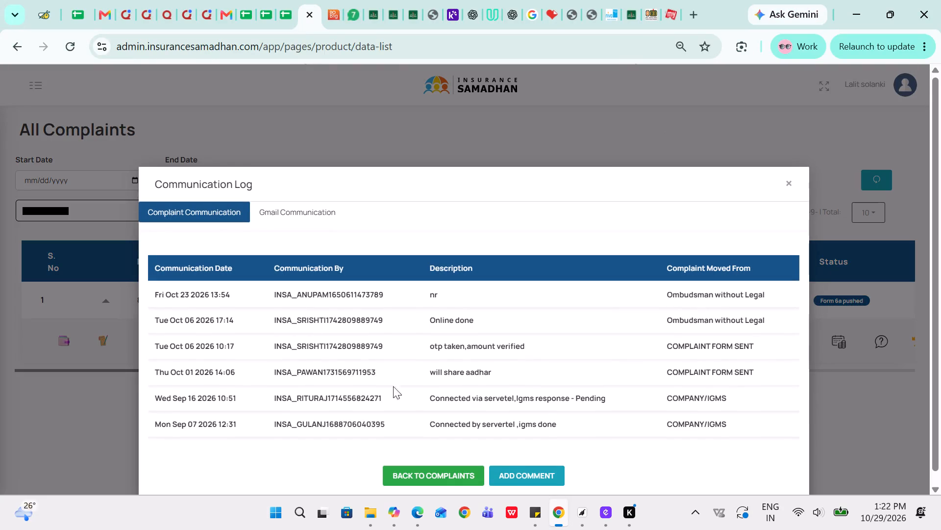
# Leave the Communication Log, copy the customer's phone number from the complaint row, and call it with the Smartflo dialer.
pyautogui.click(383, 120)
pyautogui.click(661, 299)
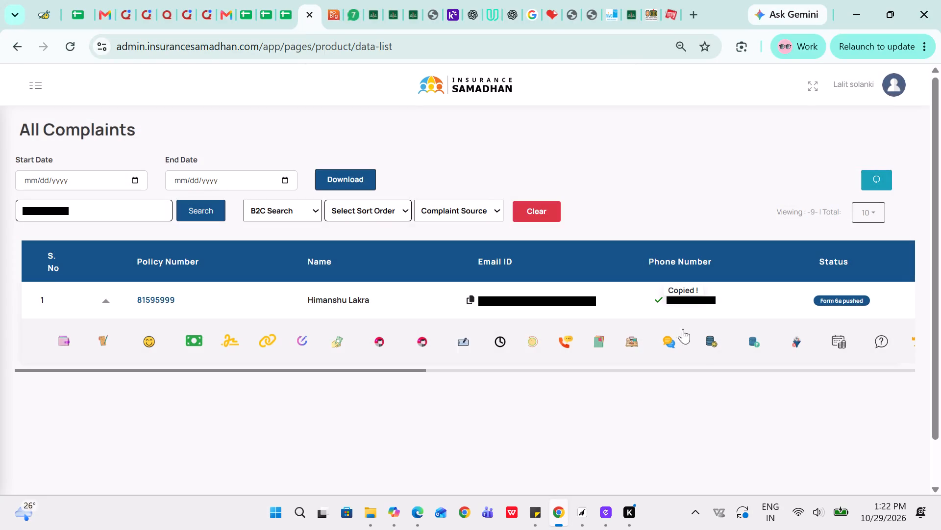
pyautogui.click(331, 0)
pyautogui.doubleClick(434, 160)
pyautogui.hotkey('ctrl', 'v')
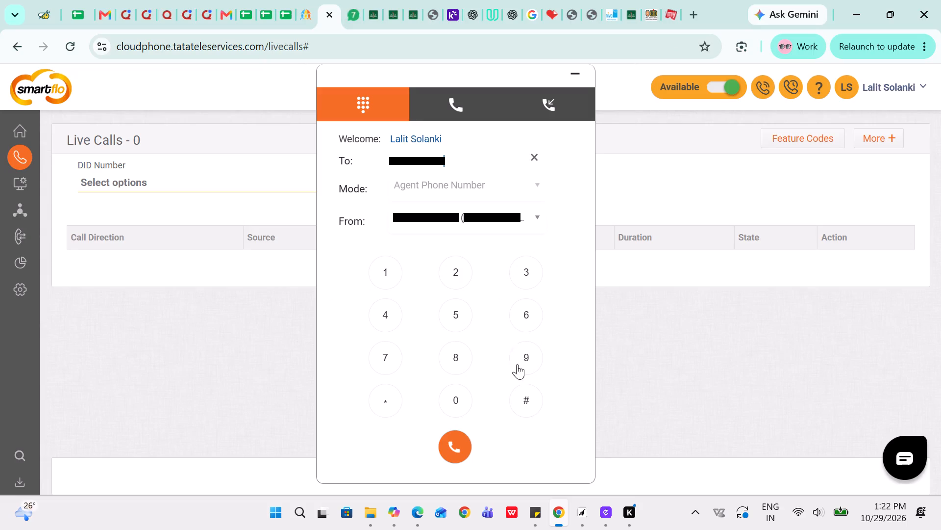
pyautogui.click(461, 449)
pyautogui.click(661, 406)
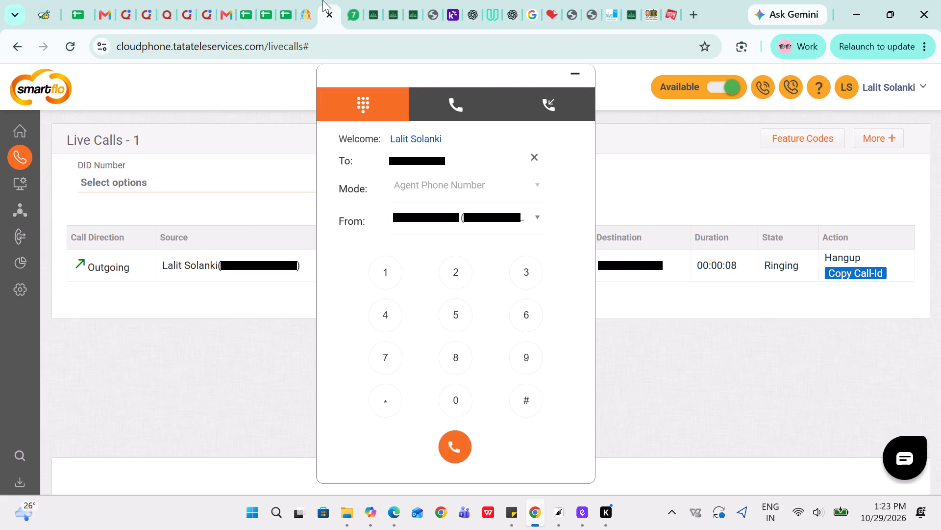
# Review the status history of the listed complaint in All Complaints, through to its latest entries.
pyautogui.click(302, 0)
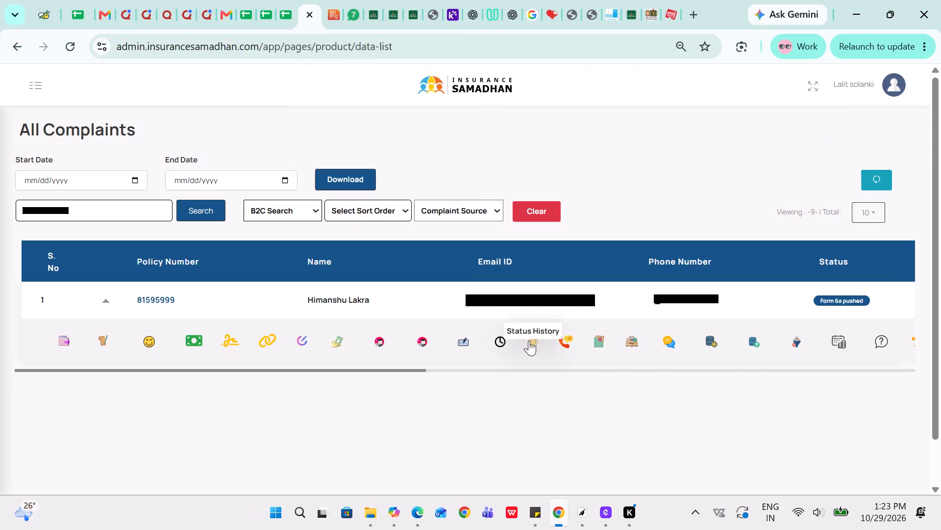
pyautogui.click(537, 343)
pyautogui.scroll(-14, 537, 343)
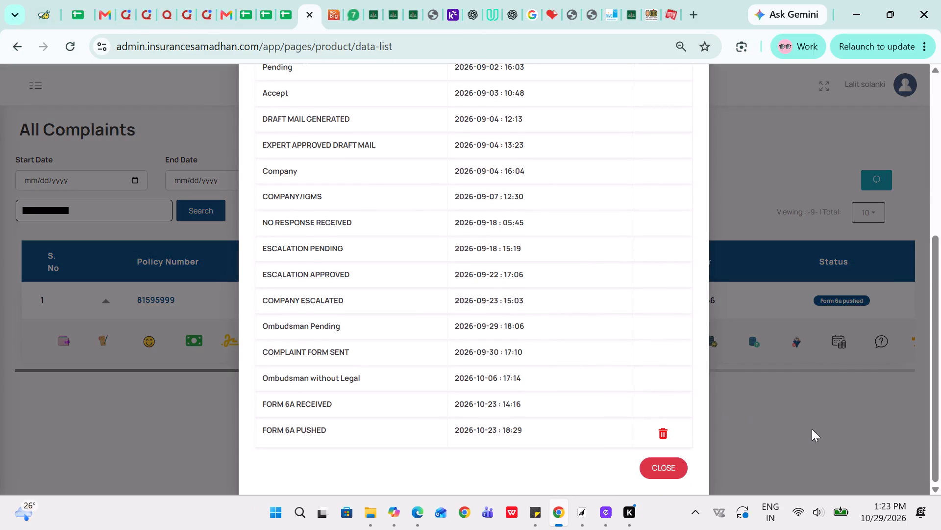
pyautogui.click(825, 436)
# Review the complaint communication entries in the same complaint's Communication Log.
pyautogui.click(670, 341)
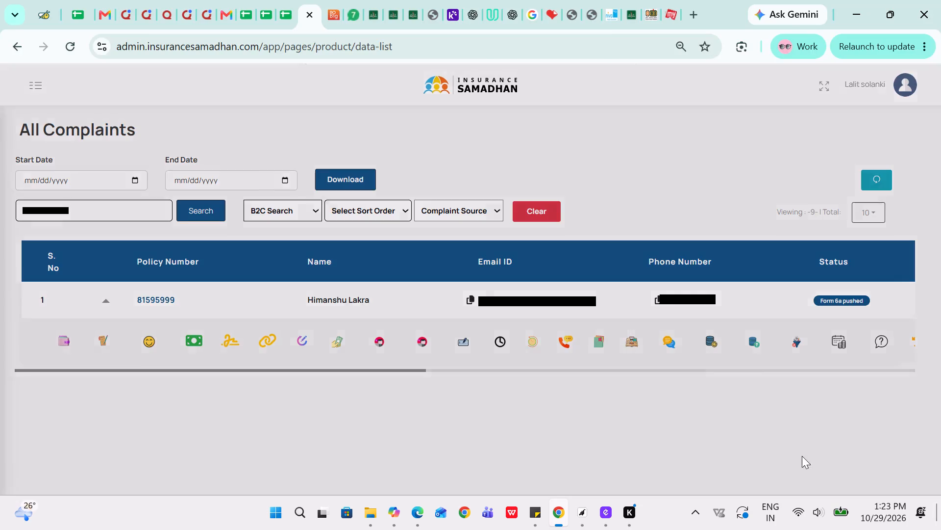
pyautogui.moveTo(483, 303); pyautogui.dragTo(396, 301)
pyautogui.click(528, 309)
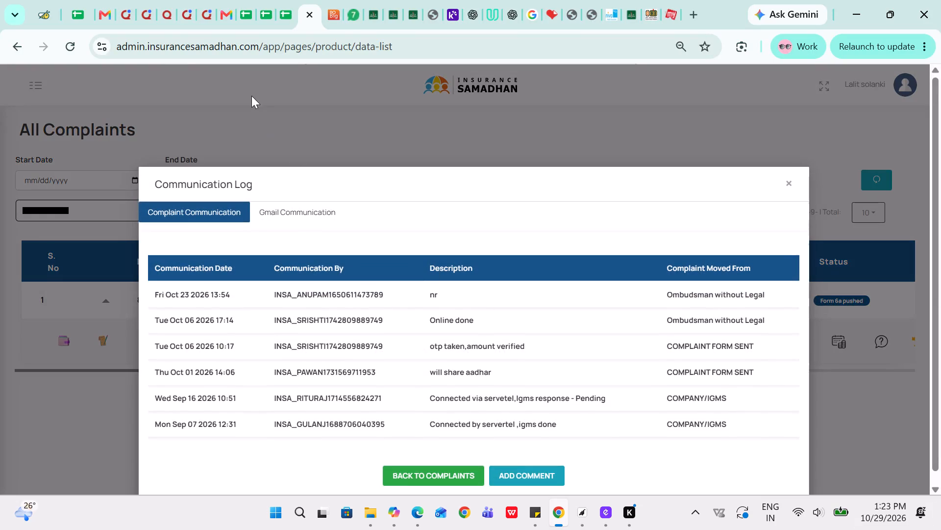
pyautogui.click(250, 94)
# Open the Complaint Details page for the listed complaint.
pyautogui.click(157, 300)
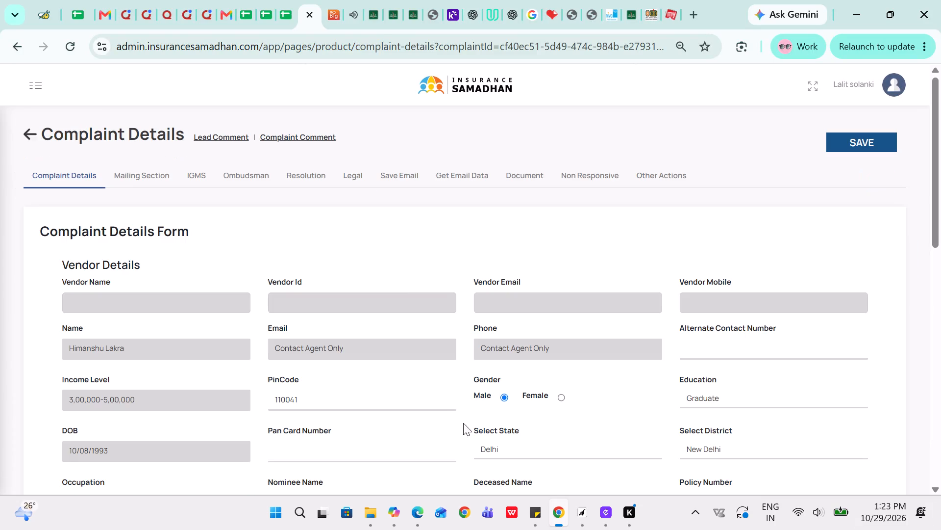
# Check the vendor and customer details in the Complaint Details Form and try to open the complaint's Ombudsman section.
pyautogui.click(406, 238)
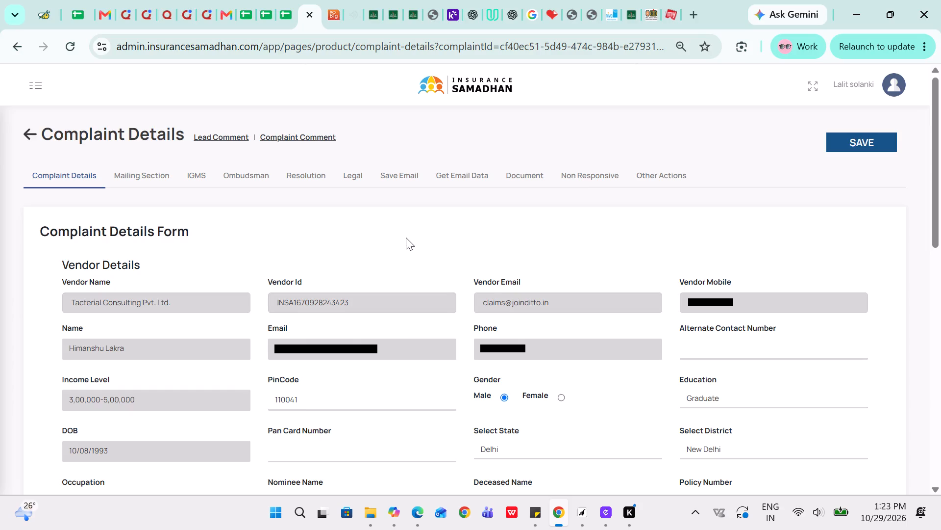
pyautogui.scroll(1, 406, 238)
pyautogui.click(249, 181)
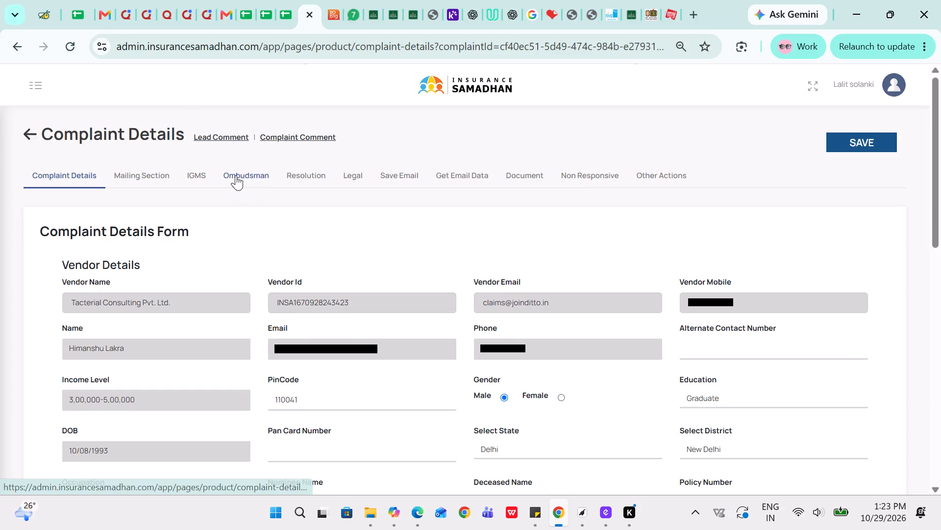
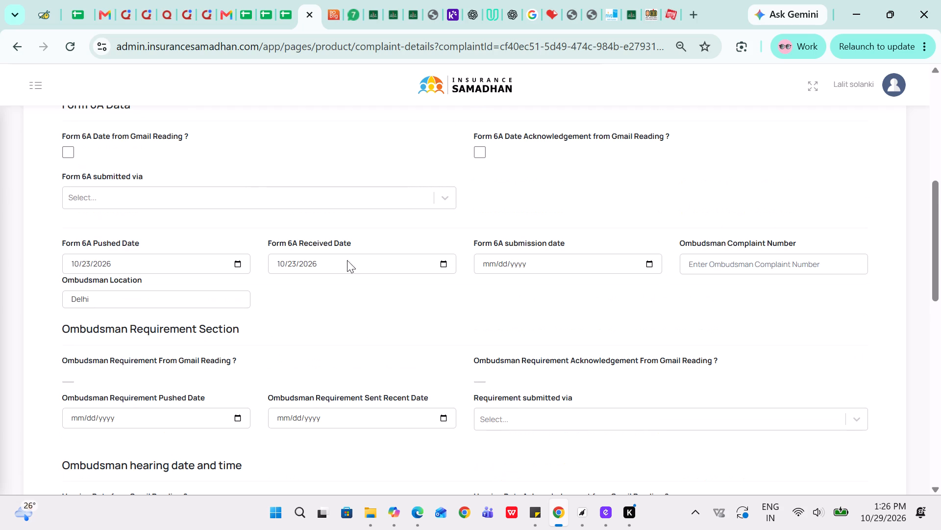
# Set the Form 6A submission method to Courier and add an empty Form 6A Courier Date entry.
pyautogui.click(268, 198)
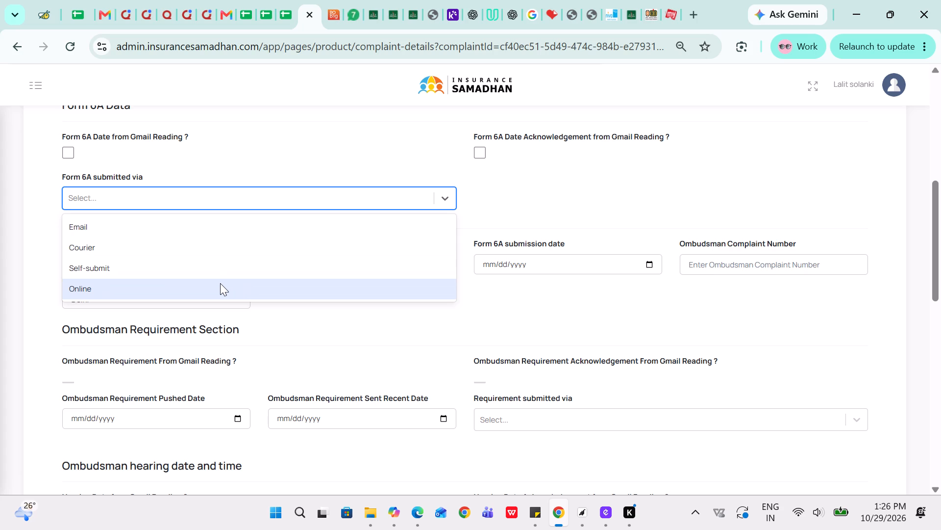
pyautogui.click(237, 243)
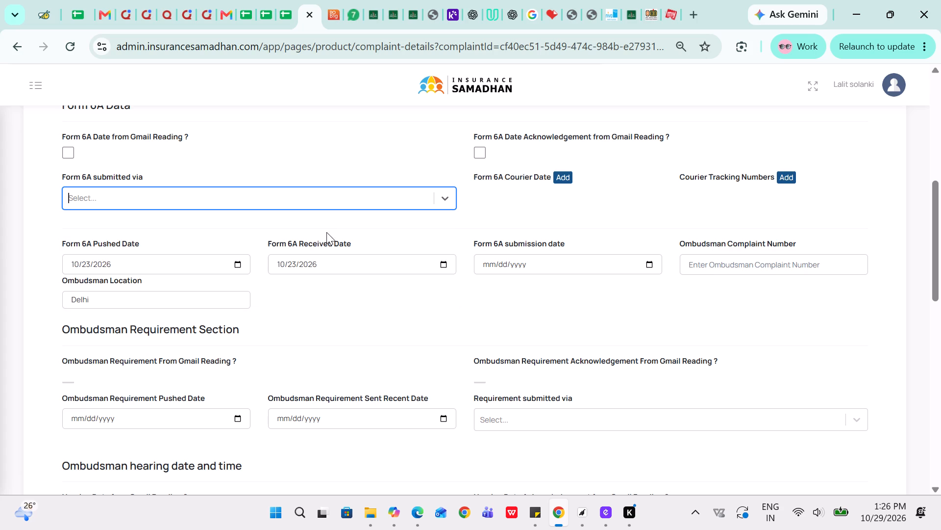
pyautogui.click(560, 177)
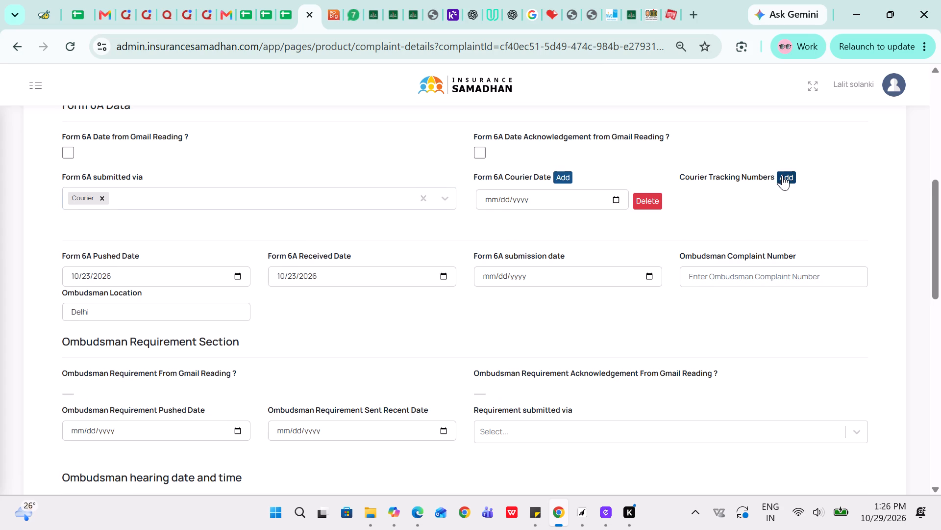
pyautogui.click(782, 175)
pyautogui.click(735, 207)
pyautogui.hotkey('ctrl', 'v')
# Open the calendar for the new Form 6A Courier Date entry.
pyautogui.click(618, 203)
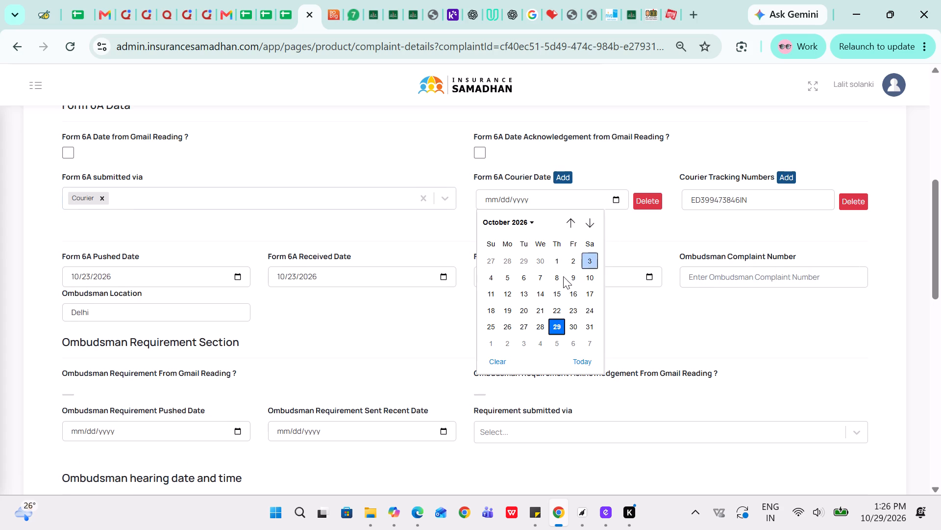
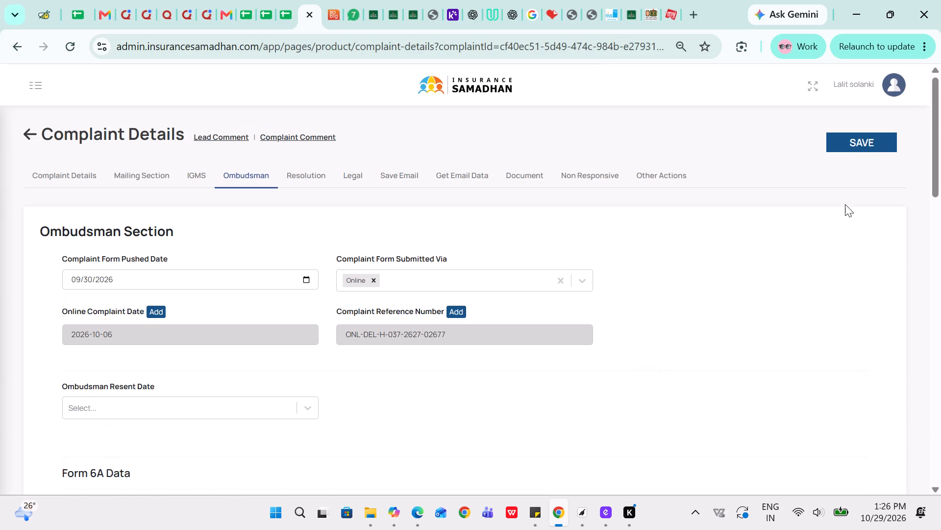
# Save the complaint's updated Form 6A details in the Ombudsman section.
pyautogui.scroll(4, 845, 204)
pyautogui.click(873, 148)
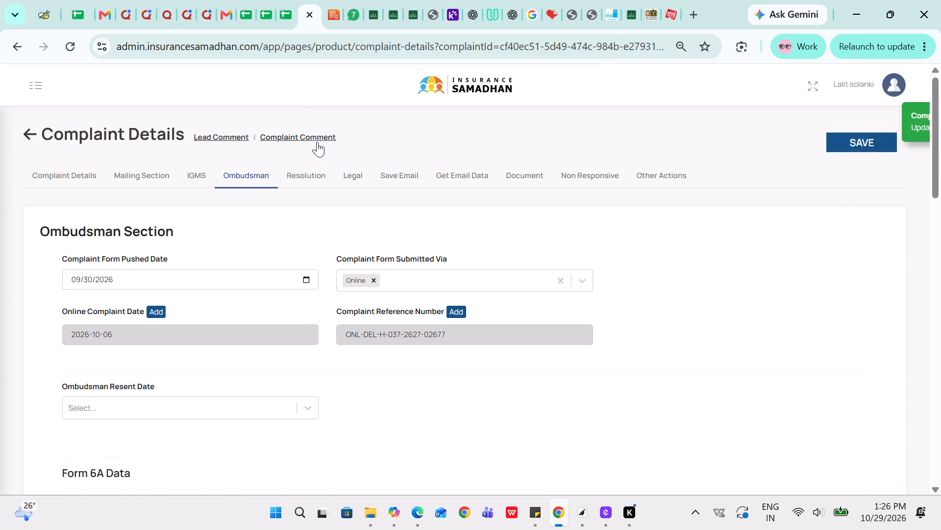
# Open the complaint's comment log.
pyautogui.click(321, 137)
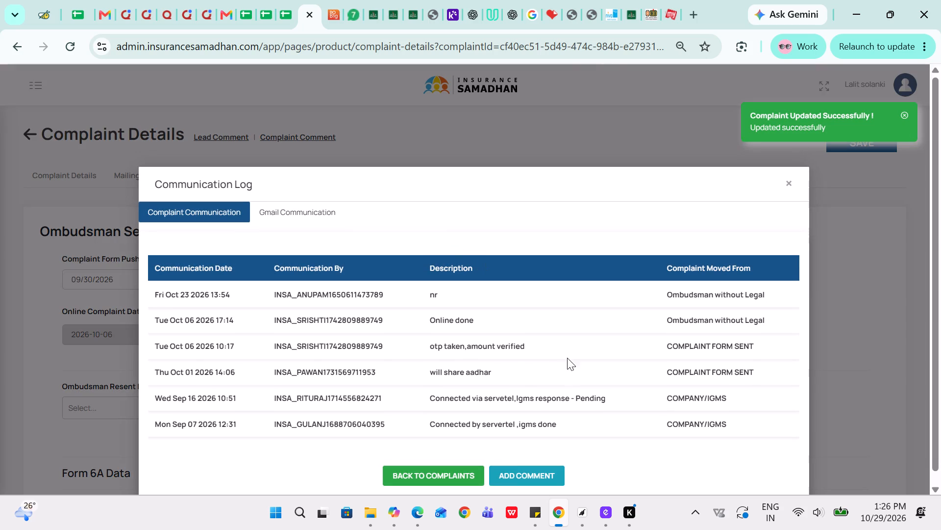
# Add the comment "6a marked." to the complaint's communication log, save it, and close the log.
pyautogui.click(526, 478)
pyautogui.click(527, 330)
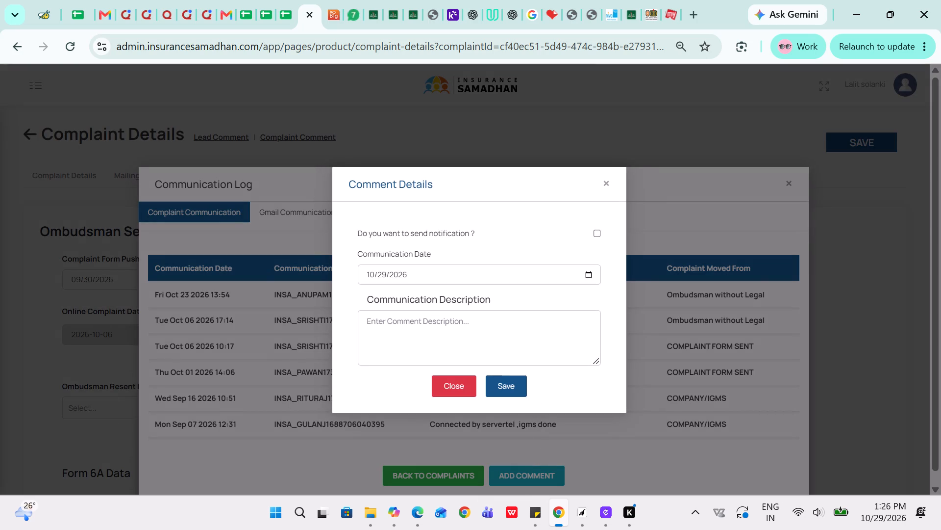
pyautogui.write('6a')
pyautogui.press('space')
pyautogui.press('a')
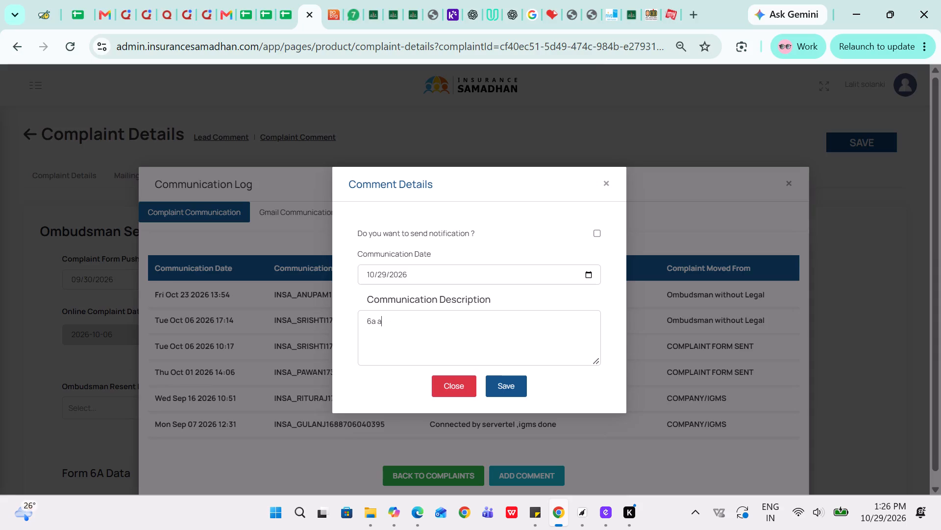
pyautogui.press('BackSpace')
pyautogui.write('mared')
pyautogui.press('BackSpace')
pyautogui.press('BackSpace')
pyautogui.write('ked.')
pyautogui.click(516, 383)
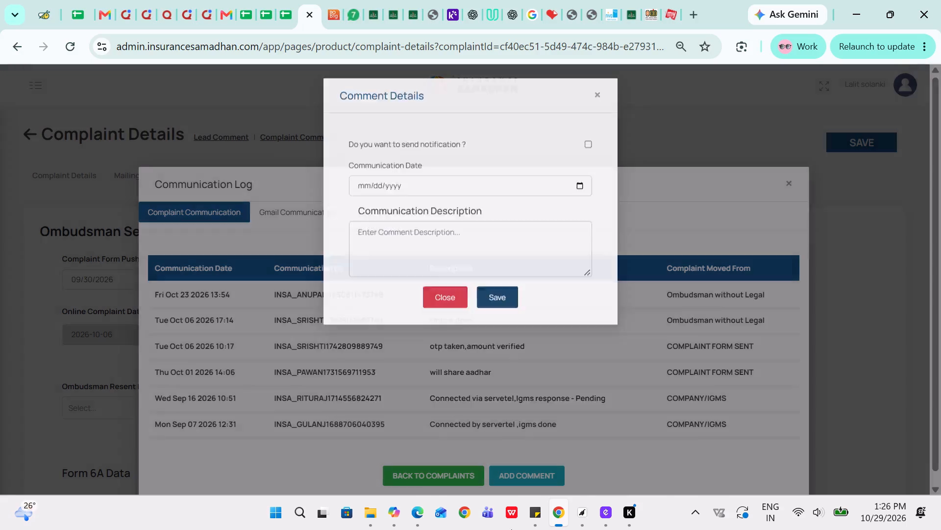
pyautogui.click(0, 139)
# Open the complaint's main details form with the vendor and customer information.
pyautogui.click(85, 176)
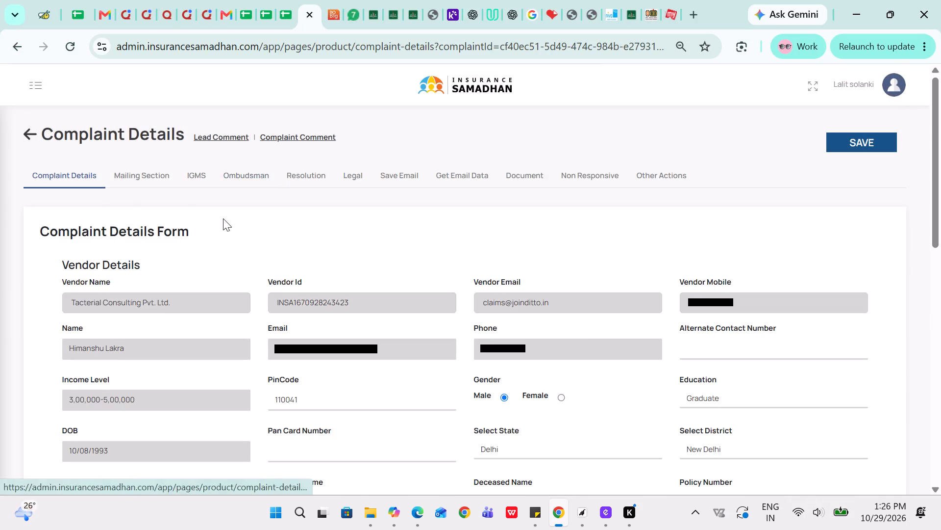
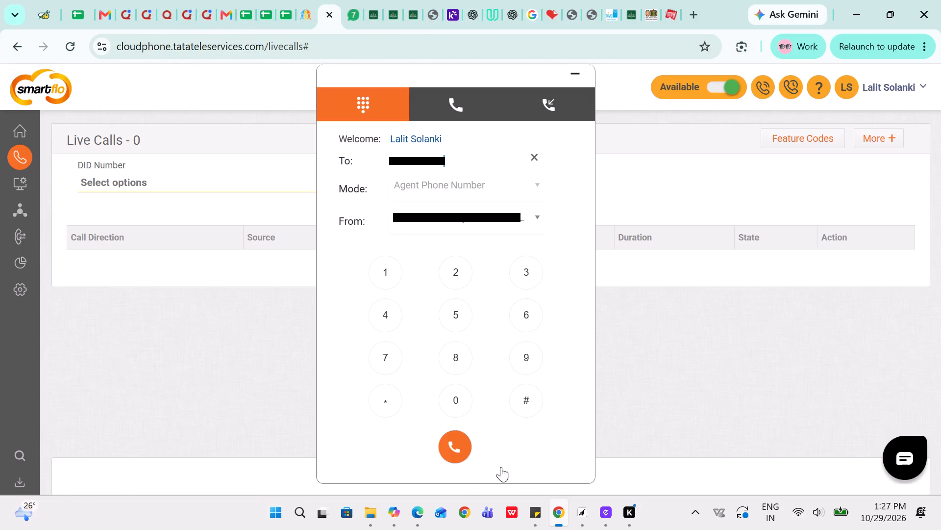
# Place the outgoing call to the customer's number already entered in the Smartflo dialer.
pyautogui.click(441, 452)
pyautogui.click(681, 383)
pyautogui.click(885, 139)
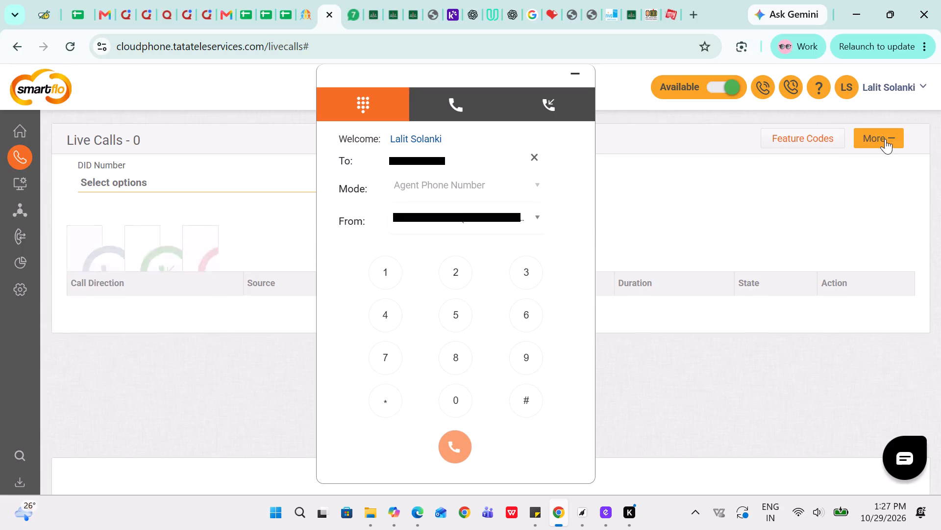
pyautogui.click(885, 139)
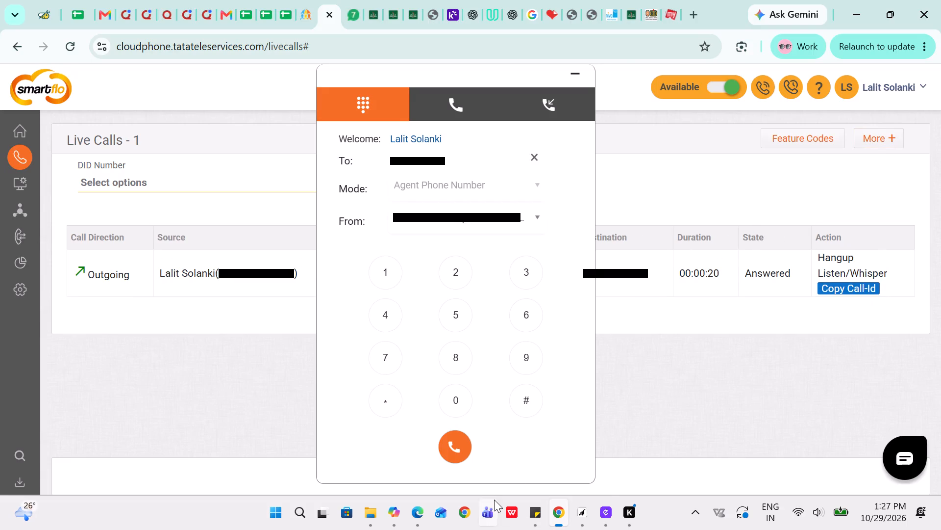
# Return to the Insurance Samadhan complaint details page and check the customer's name and email fields.
pyautogui.click(311, 0)
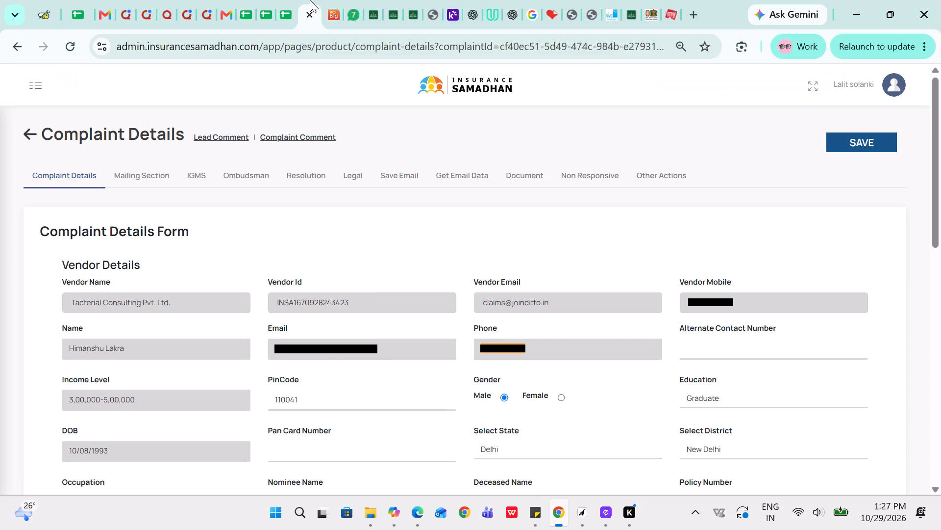
pyautogui.moveTo(434, 337); pyautogui.dragTo(99, 349)
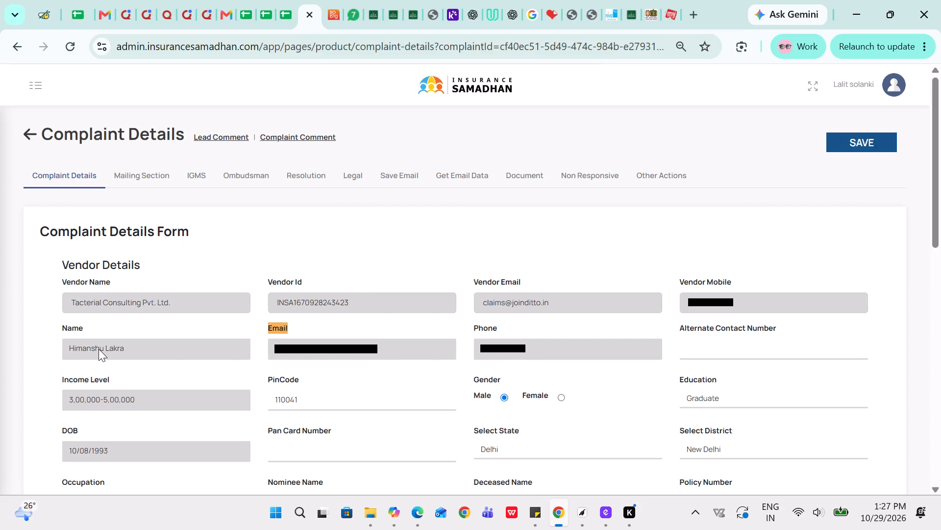
pyautogui.moveTo(99, 349); pyautogui.dragTo(99, 350)
pyautogui.moveTo(422, 355); pyautogui.dragTo(253, 373)
pyautogui.click(423, 216)
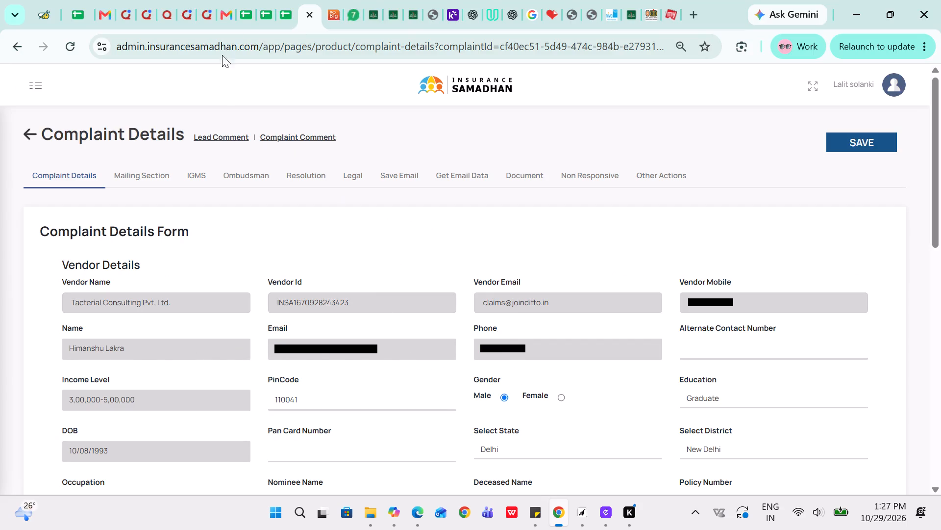
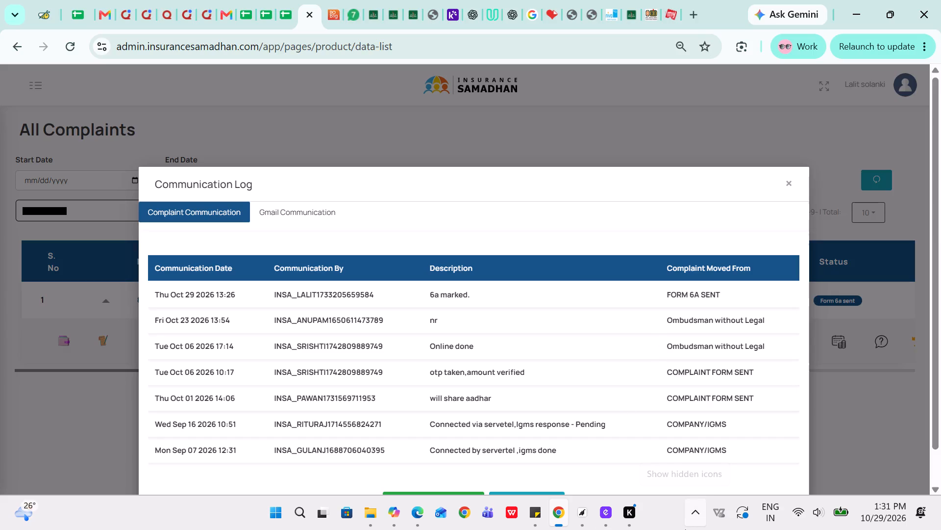
# Close the communication log, search the complaints with the copied value, and expand the matching complaint's row of actions.
pyautogui.click(358, 77)
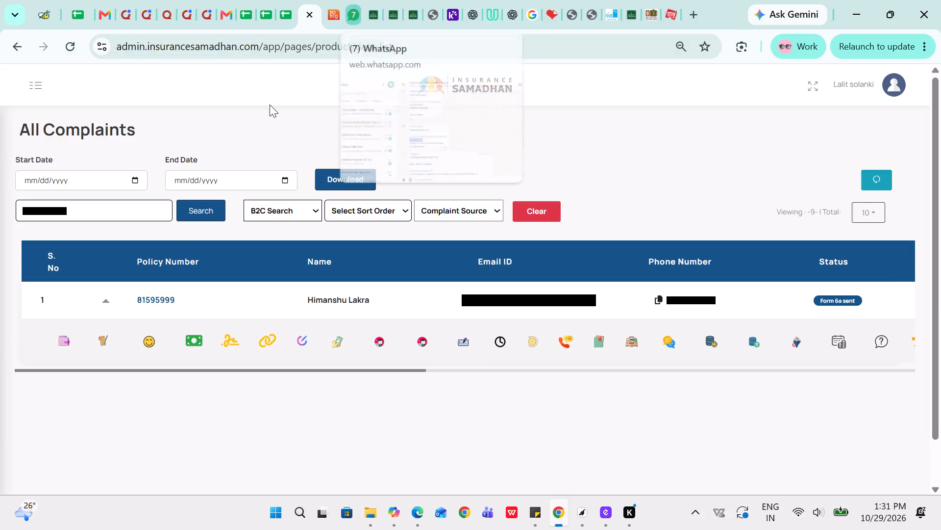
pyautogui.moveTo(90, 207); pyautogui.dragTo(0, 239)
pyautogui.hotkey('ctrl', 'v')
pyautogui.click(189, 215)
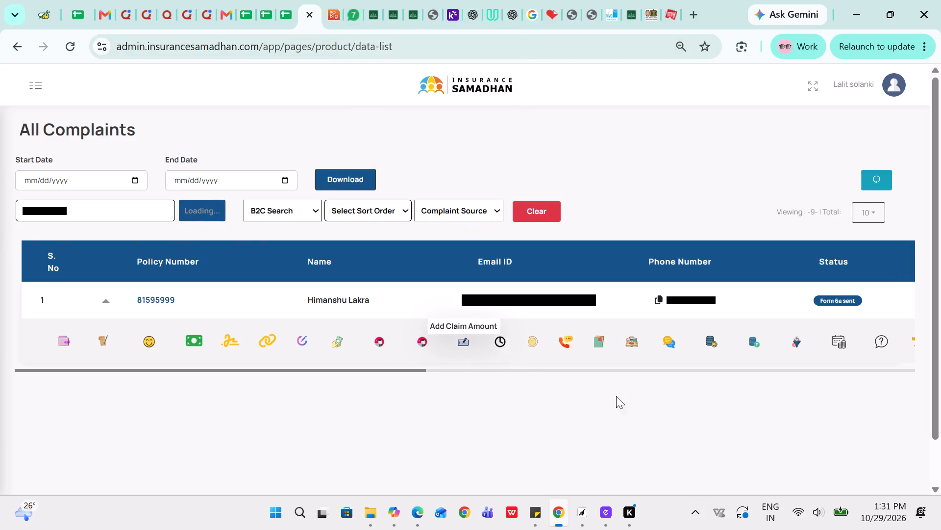
pyautogui.click(640, 406)
pyautogui.click(638, 295)
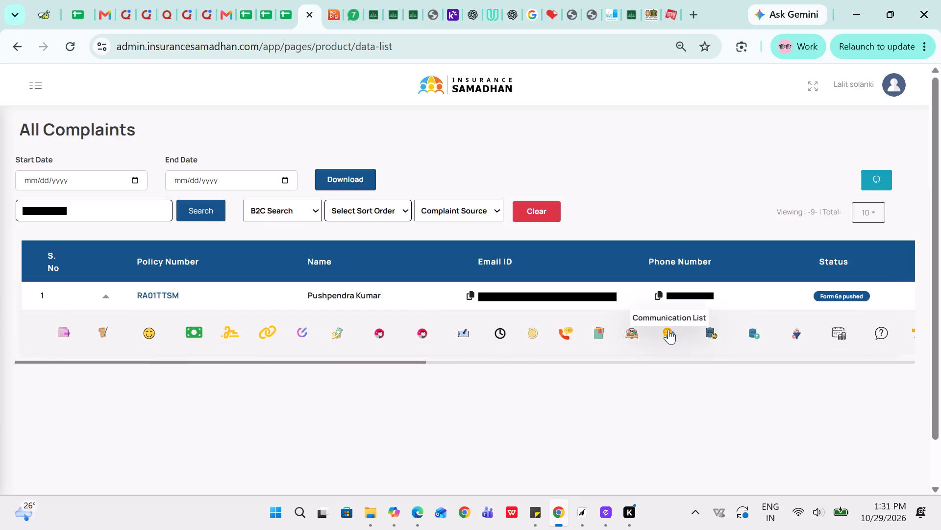
pyautogui.click(669, 329)
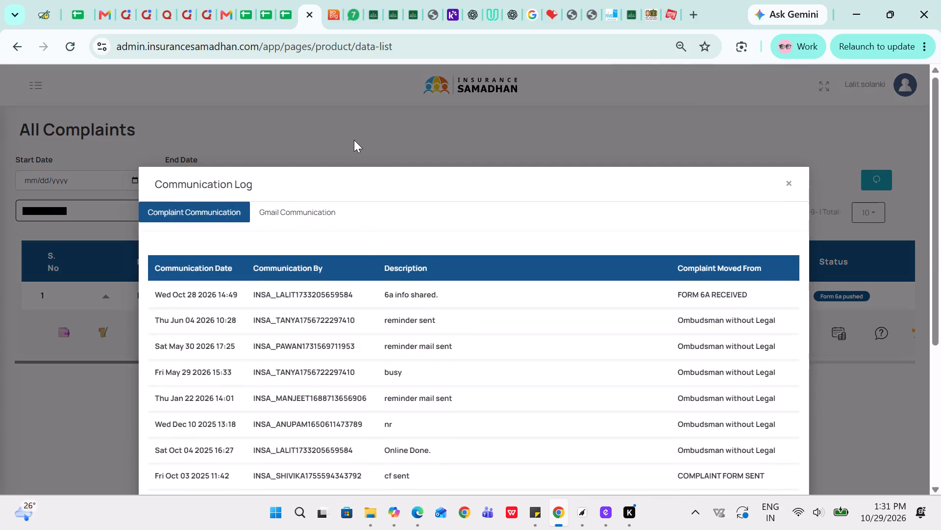
pyautogui.click(354, 140)
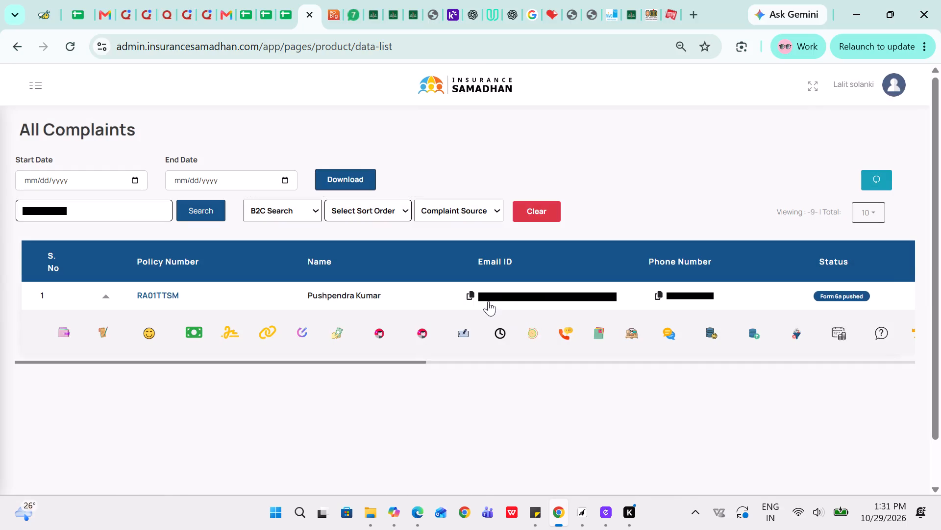
pyautogui.click(469, 296)
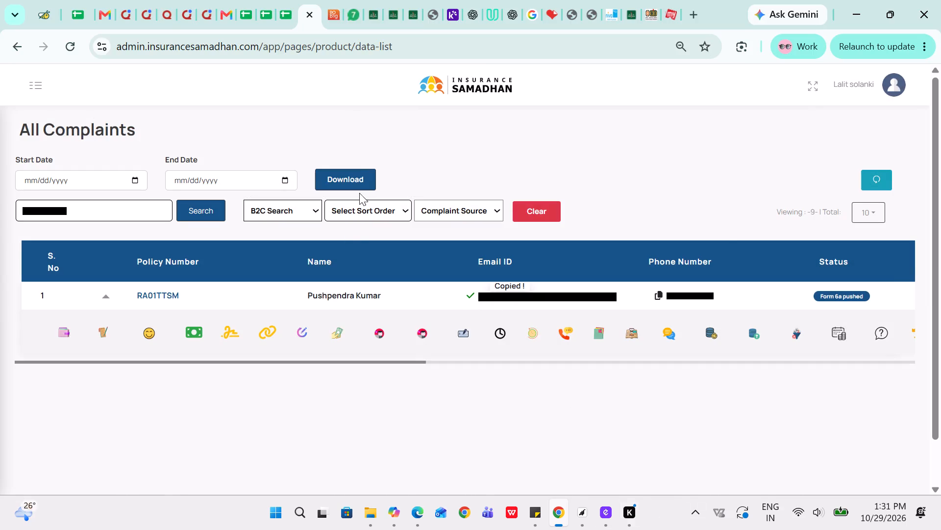
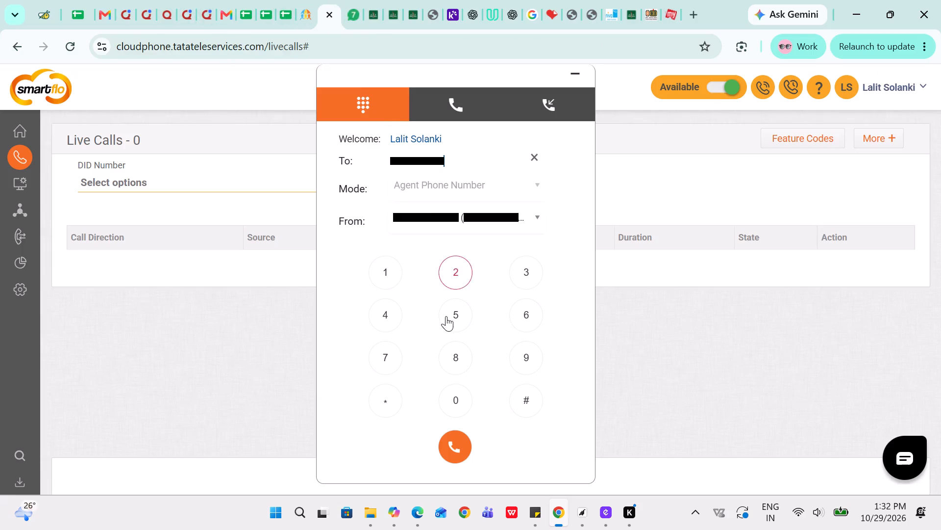
# Call the customer on the number entered in the dialer.
pyautogui.click(449, 447)
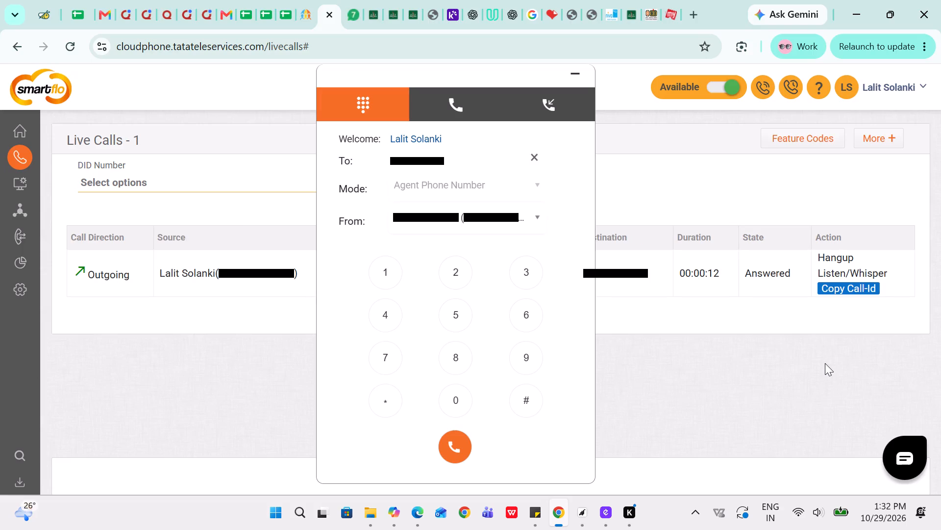
pyautogui.click(301, 0)
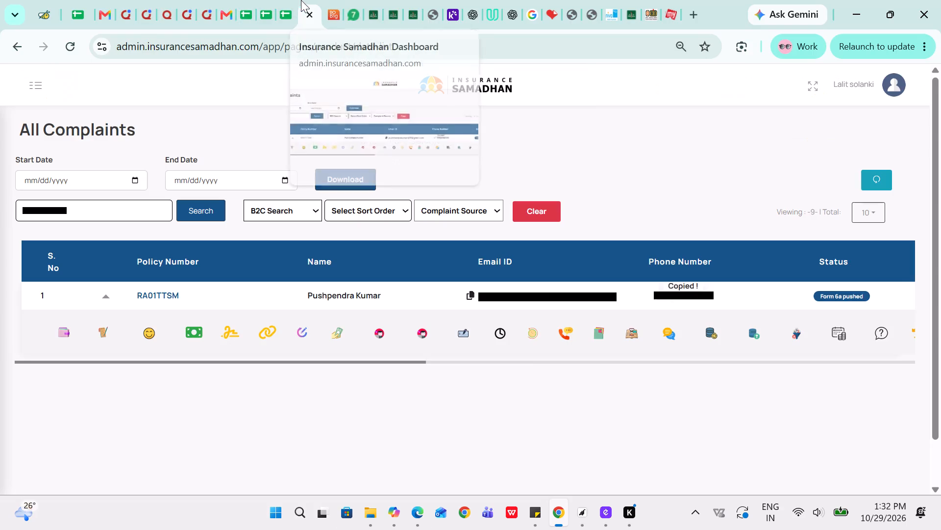
pyautogui.click(537, 438)
pyautogui.click(97, 294)
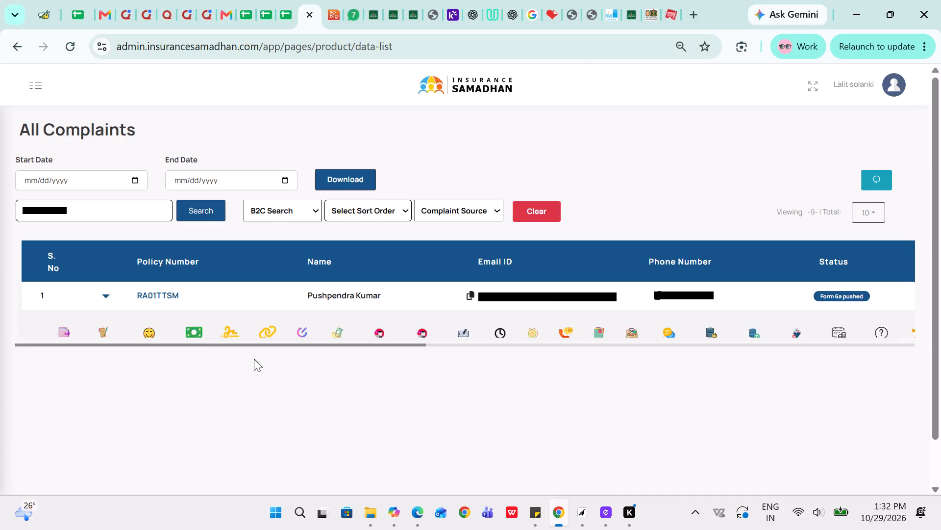
pyautogui.click(376, 392)
pyautogui.click(641, 299)
pyautogui.click(674, 334)
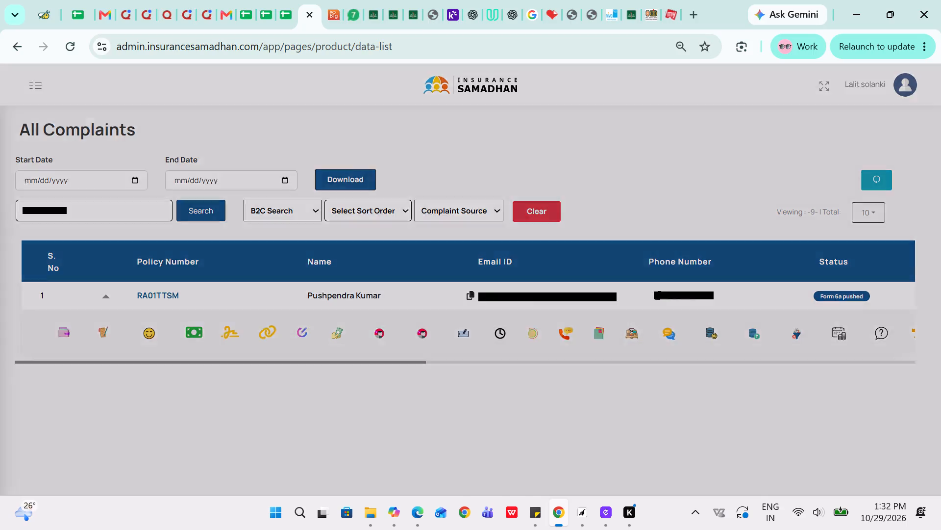
pyautogui.moveTo(460, 300); pyautogui.dragTo(334, 296)
pyautogui.click(466, 302)
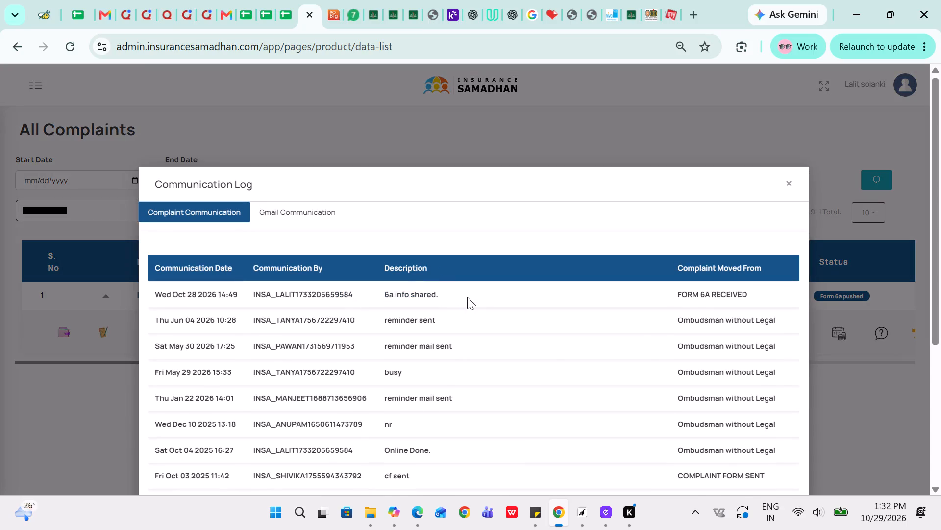
pyautogui.moveTo(467, 297); pyautogui.dragTo(361, 296)
pyautogui.click(461, 303)
pyautogui.click(355, 131)
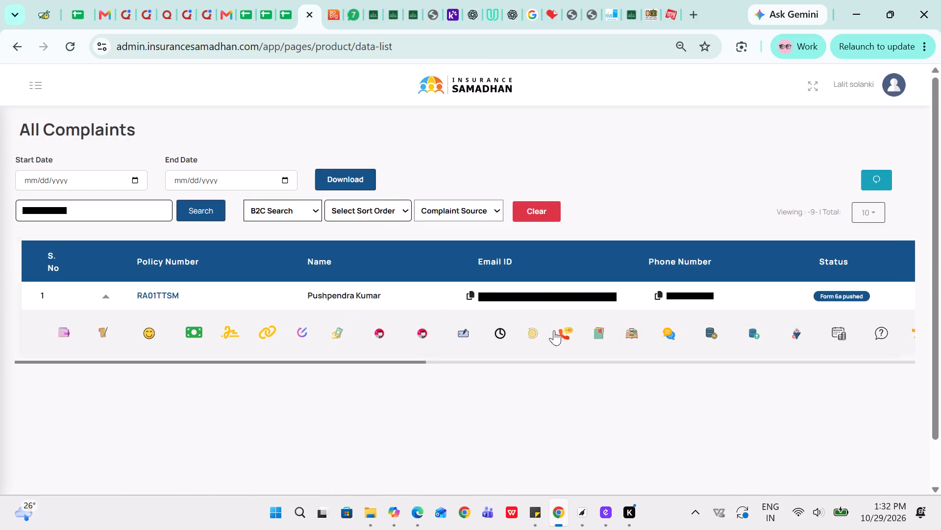
pyautogui.click(470, 299)
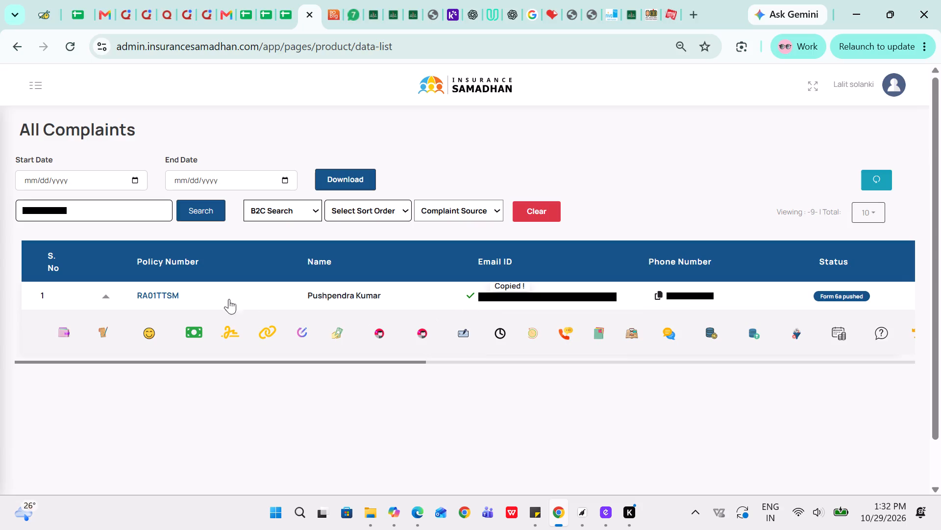
pyautogui.click(160, 298)
pyautogui.click(265, 188)
pyautogui.click(265, 181)
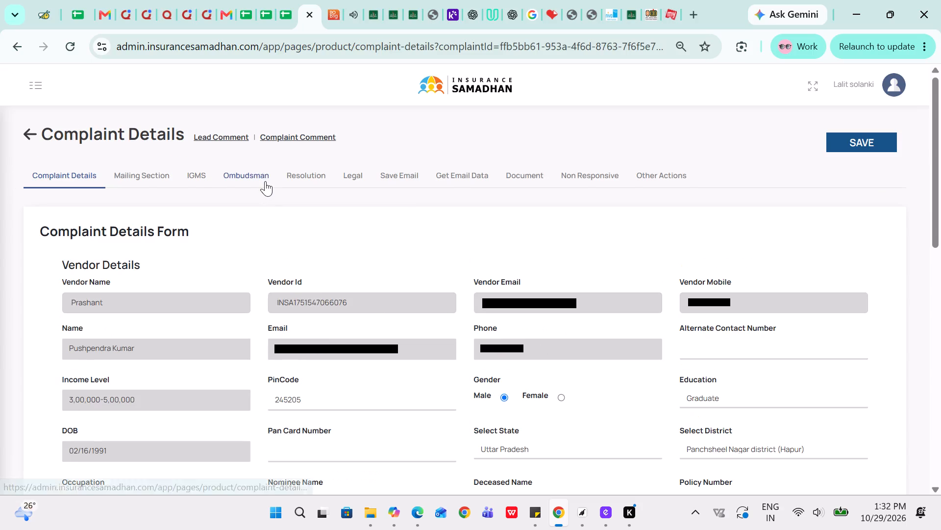
pyautogui.scroll(-4, 555, 274)
pyautogui.scroll(8, 472, 284)
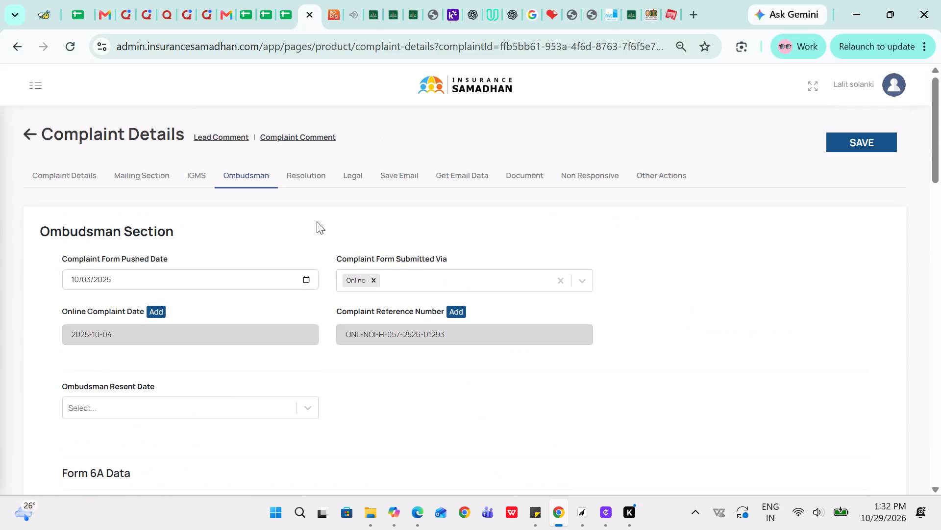
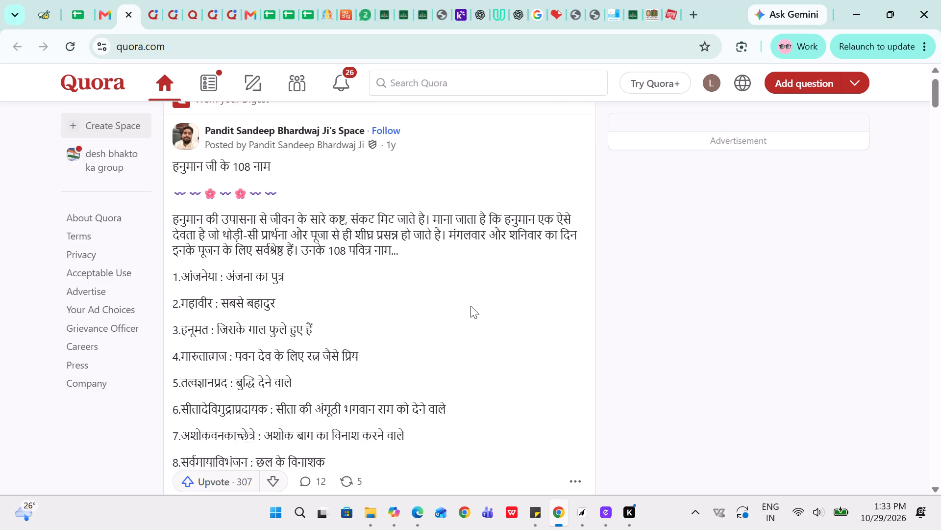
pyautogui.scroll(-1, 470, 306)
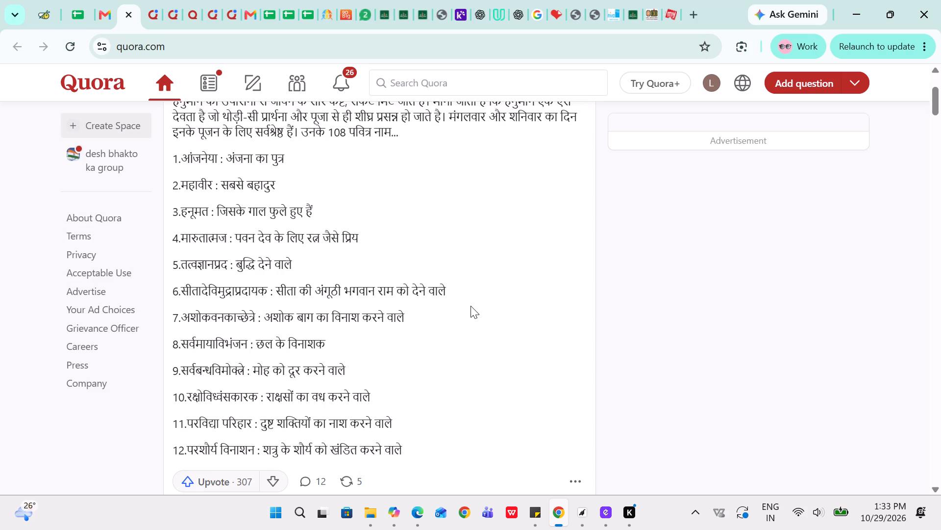
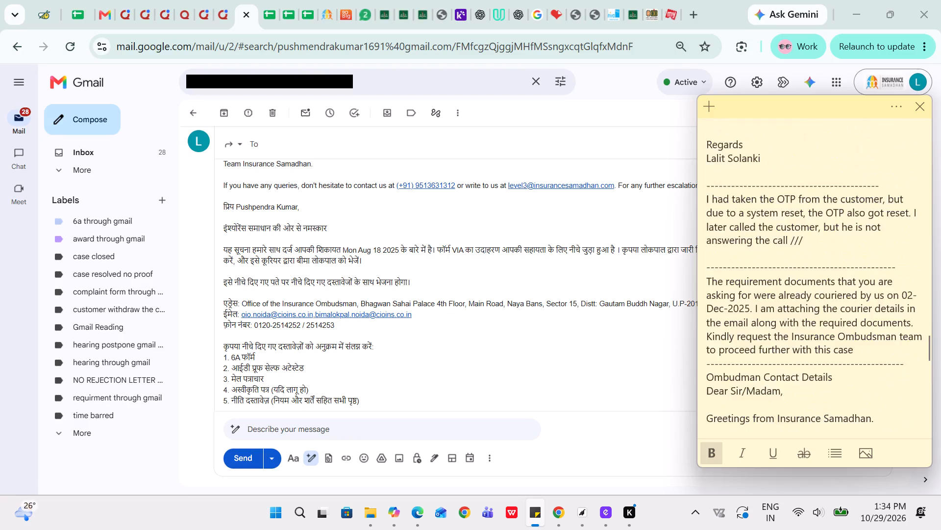
# Paste the copied customer e-mail address into the blank area of the sticky note, below the 2026-08-06 date.
pyautogui.scroll(-20, 776, 383)
pyautogui.click(759, 321)
pyautogui.hotkey('ctrl', 'v')
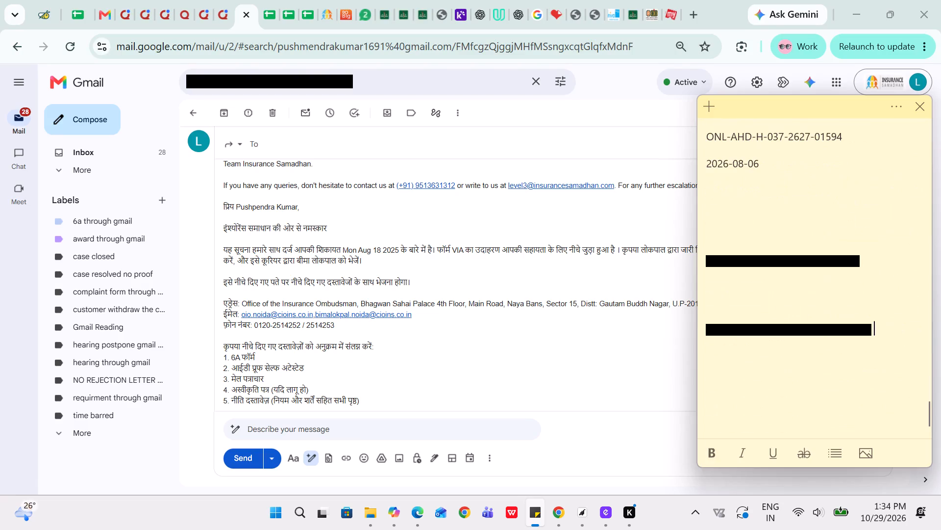
# Replace the wrong letter in the pasted e-mail address with p and copy the whole corrected address.
pyautogui.click(738, 328)
pyautogui.press('BackSpace')
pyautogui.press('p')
pyautogui.moveTo(888, 329); pyautogui.dragTo(705, 324)
pyautogui.hotkey('ctrl', 'c')
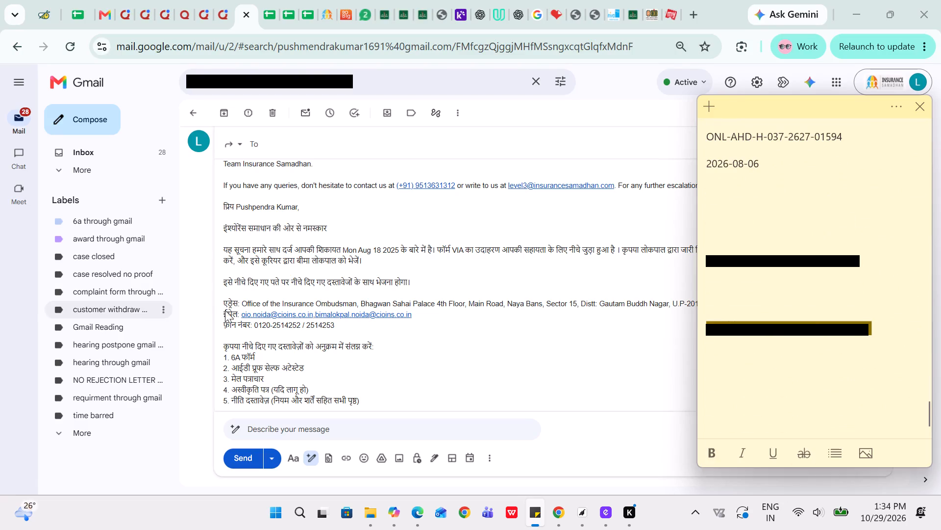